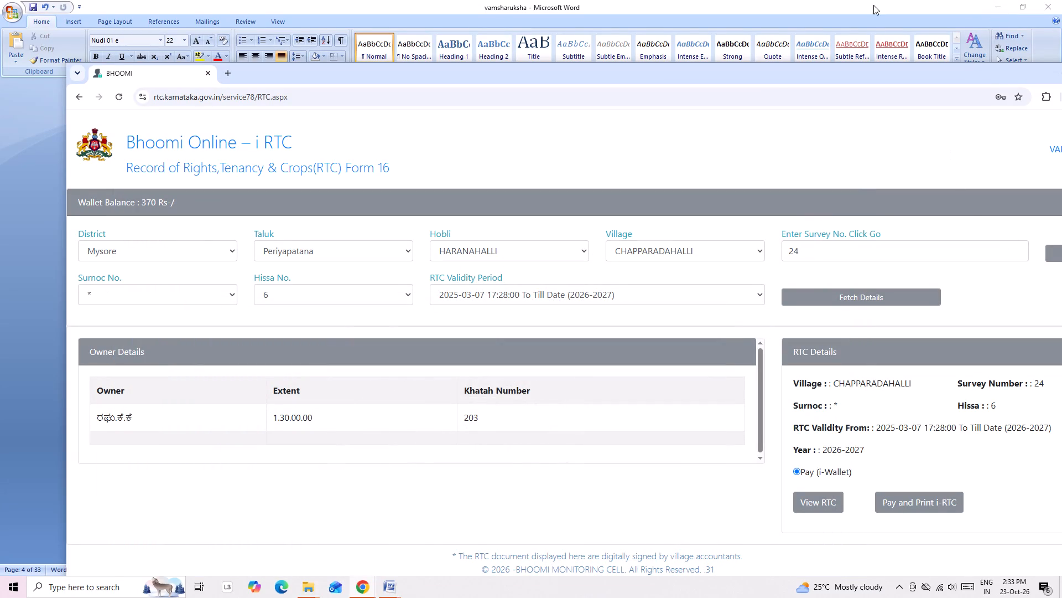
Switch to the vamsharuksha document in Word.
{"action": "left_click", "coordinate": [989, 11]}
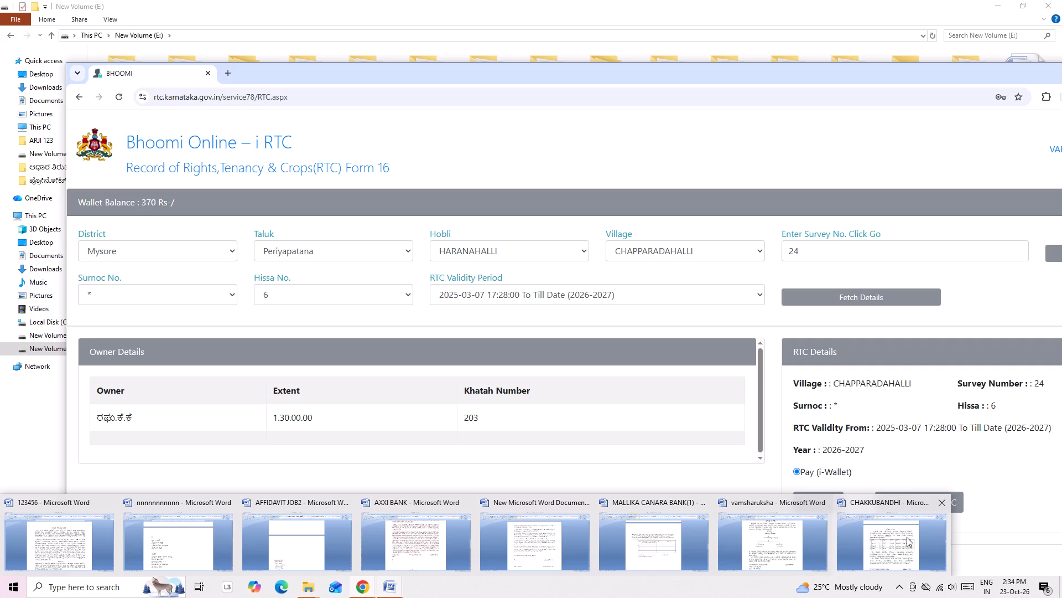
{"action": "left_click", "coordinate": [764, 546]}
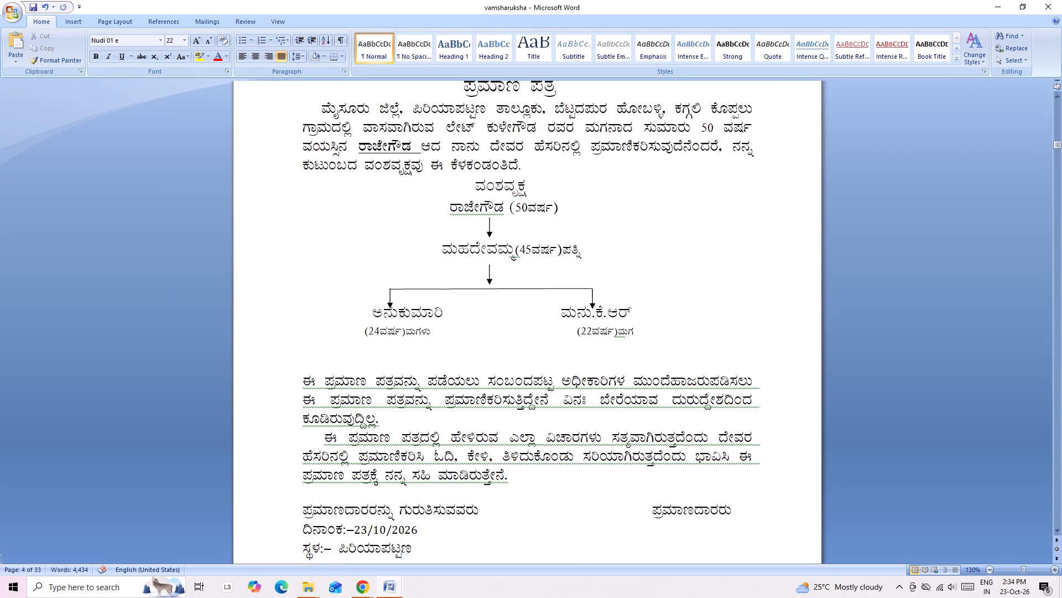
In the family-tree certificate's opening paragraph, delete the syllable ಳೇ from the late father's name.
{"action": "scroll", "coordinate": [406, 430], "scroll_direction": "up", "scroll_amount": 4}
{"action": "scroll", "coordinate": [413, 416], "scroll_direction": "down", "scroll_amount": 4}
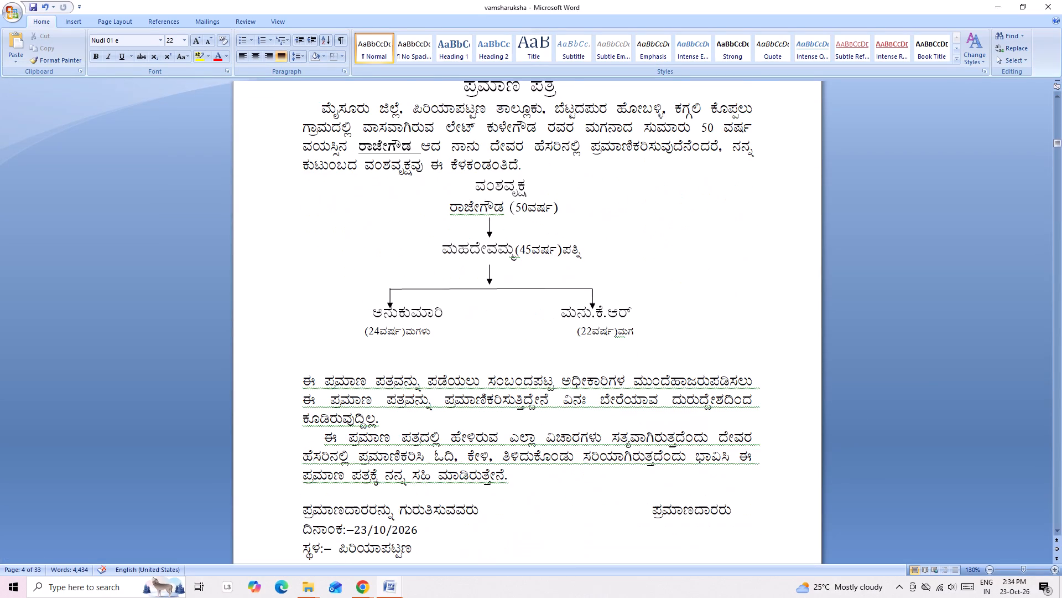
{"action": "scroll", "coordinate": [413, 416], "scroll_direction": "down", "scroll_amount": 8}
{"action": "scroll", "coordinate": [413, 416], "scroll_direction": "up", "scroll_amount": 7}
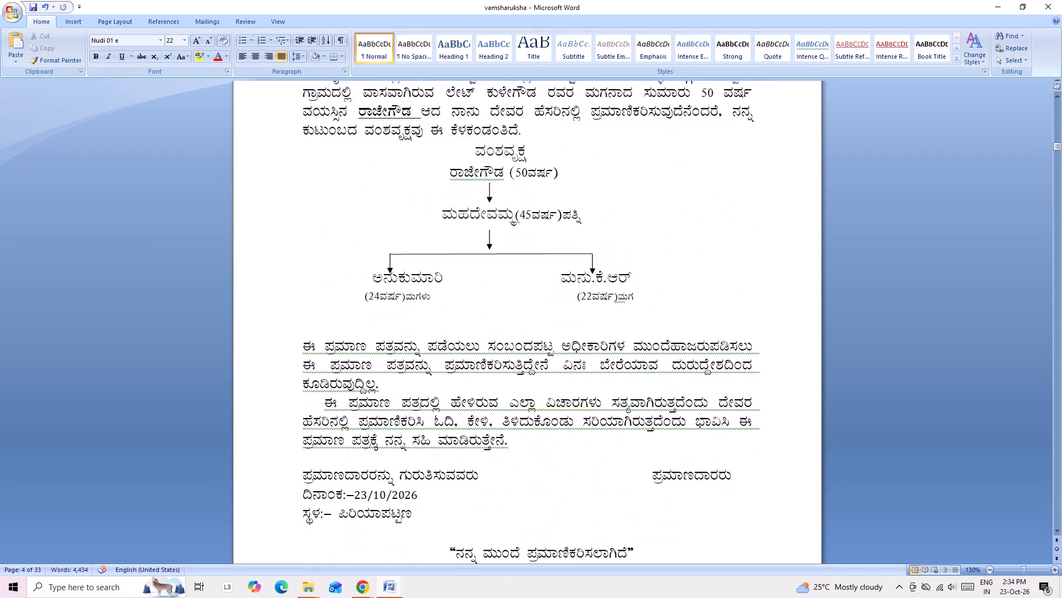
{"action": "scroll", "coordinate": [413, 416], "scroll_direction": "up", "scroll_amount": 2}
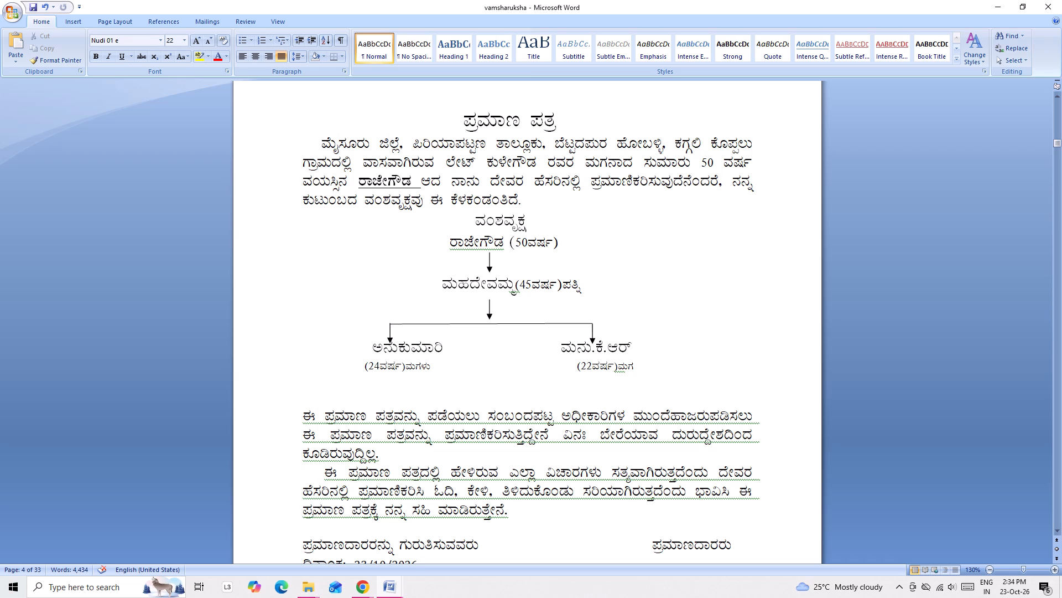
{"action": "left_click", "coordinate": [511, 162]}
{"action": "key", "text": "BackSpace"}
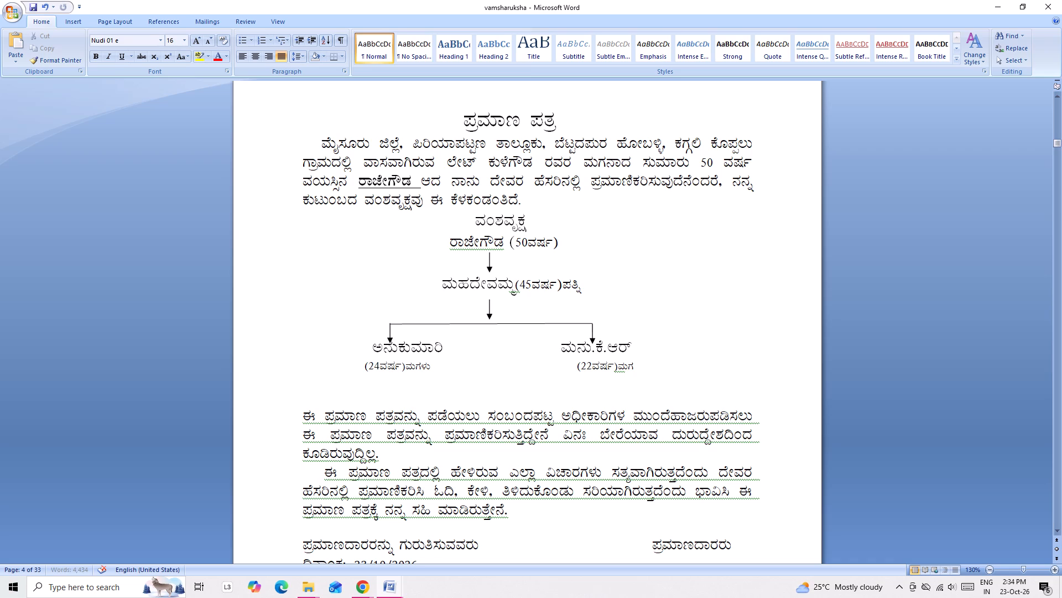
{"action": "key", "text": "BackSpace"}
{"action": "key", "text": "BackSpace"}
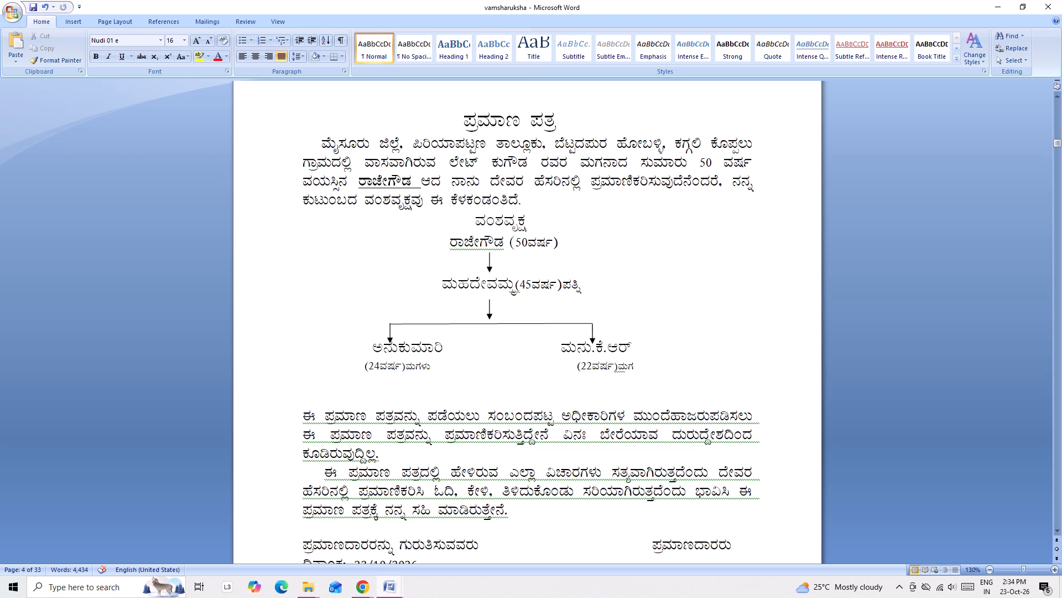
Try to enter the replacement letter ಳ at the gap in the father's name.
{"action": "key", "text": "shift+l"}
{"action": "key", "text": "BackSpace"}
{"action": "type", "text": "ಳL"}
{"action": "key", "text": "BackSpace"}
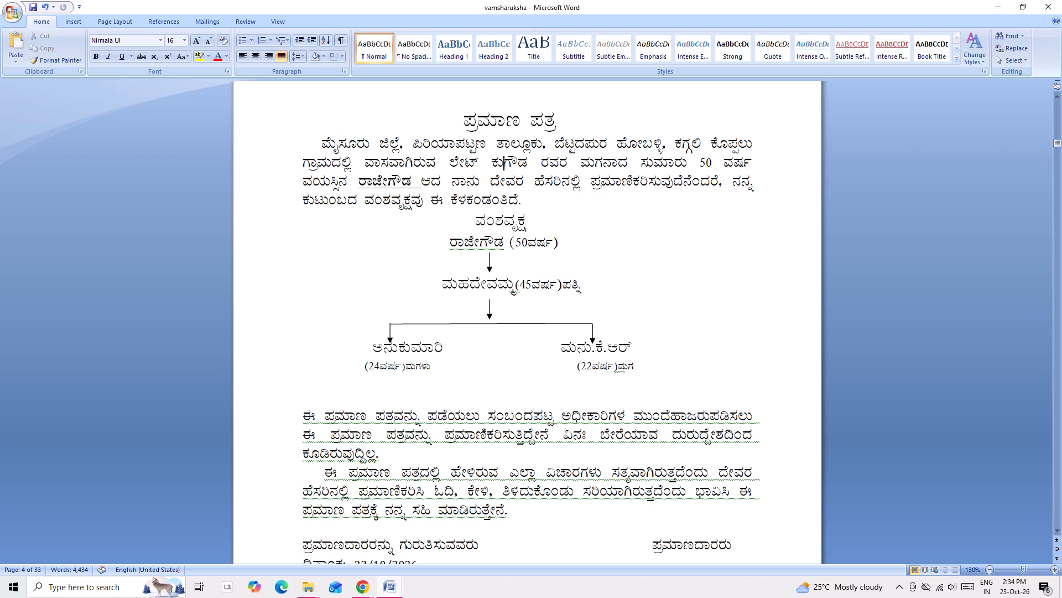
Switch the Nudi Kannada keyboard out of Unicode mode.
{"action": "right_click", "coordinate": [897, 584]}
{"action": "left_click", "coordinate": [897, 584]}
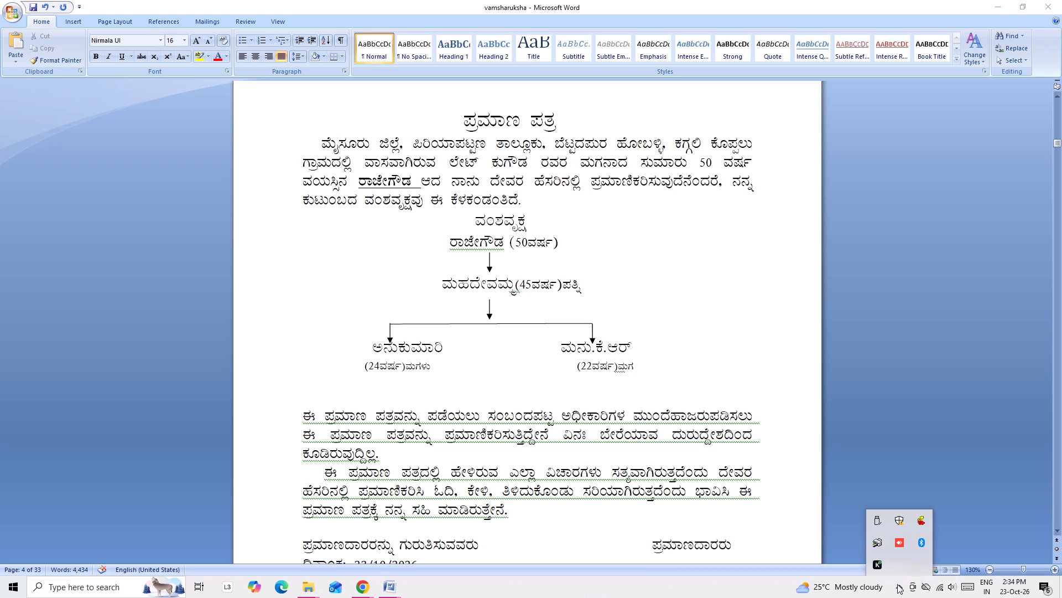
{"action": "right_click", "coordinate": [897, 584]}
{"action": "left_click", "coordinate": [897, 584]}
{"action": "right_click", "coordinate": [897, 586]}
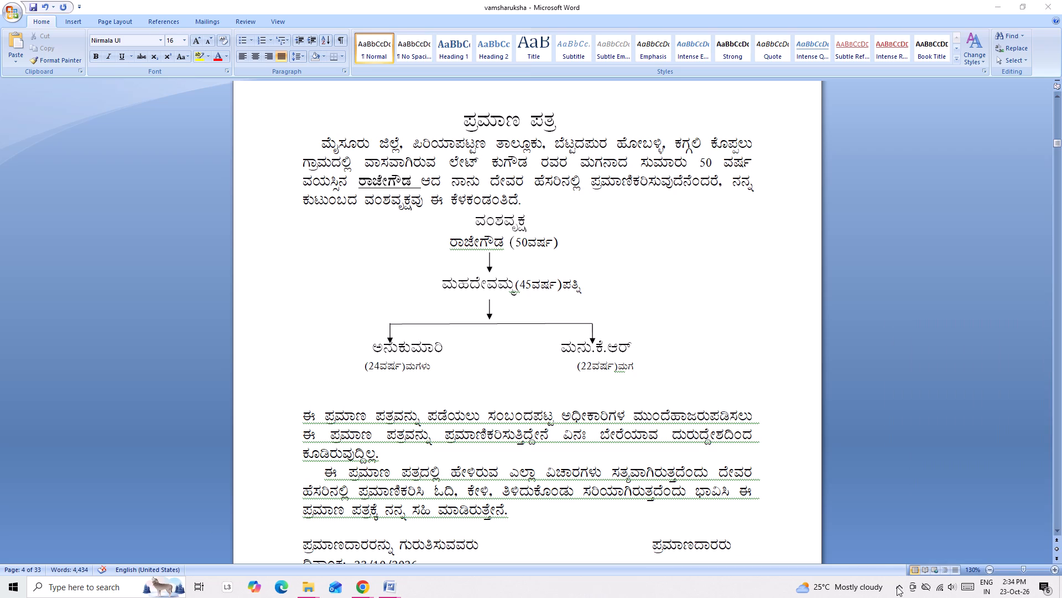
{"action": "left_click", "coordinate": [897, 586]}
{"action": "right_click", "coordinate": [918, 515]}
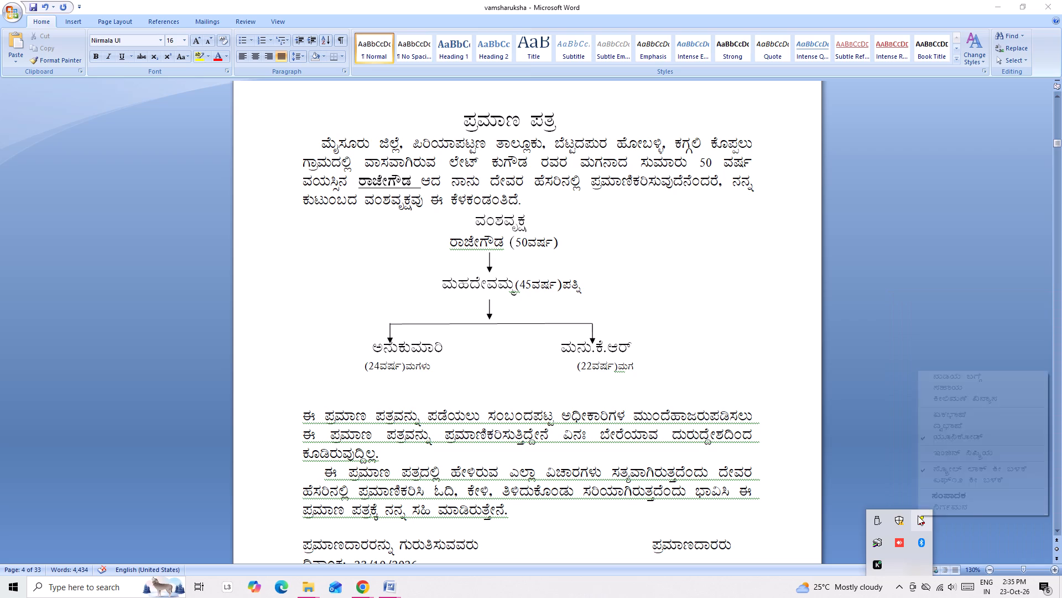
{"action": "left_click", "coordinate": [946, 420]}
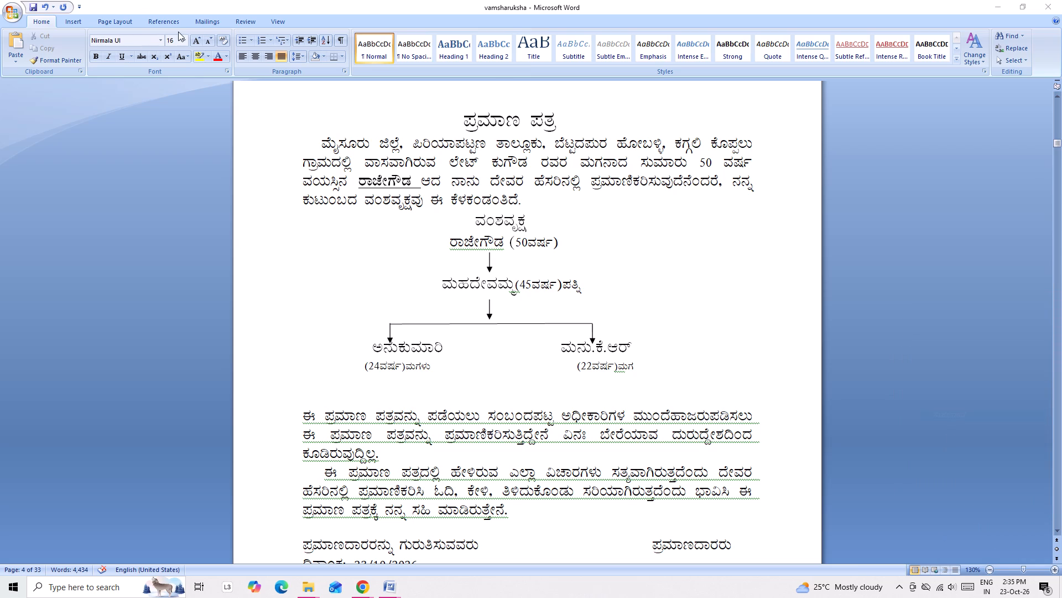
Set the font at the insertion point in the father's name to Nudi 01 e.
{"action": "left_click", "coordinate": [162, 42]}
{"action": "left_click", "coordinate": [162, 42]}
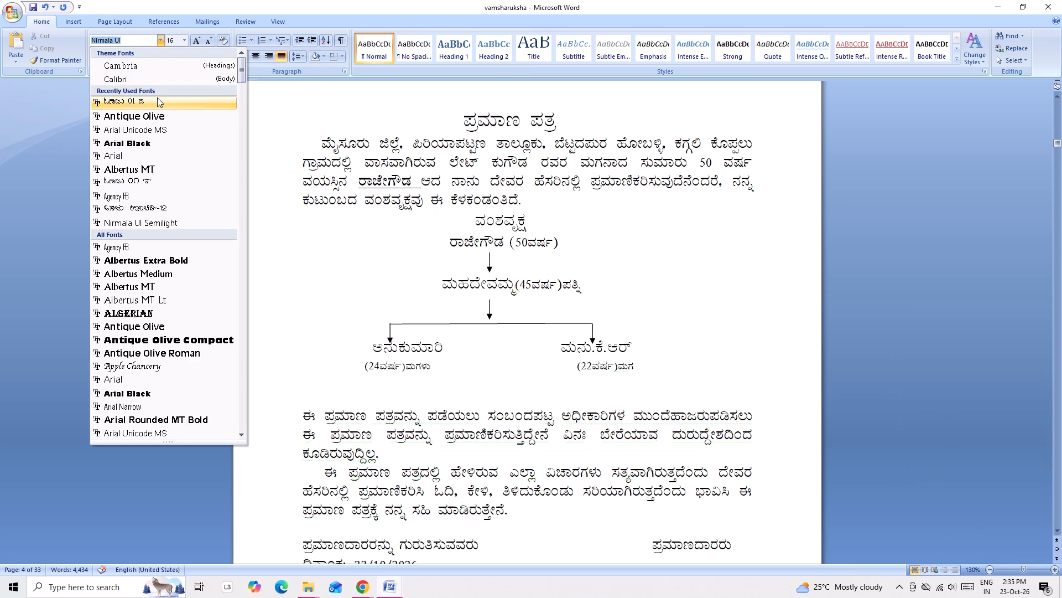
{"action": "left_click", "coordinate": [157, 97]}
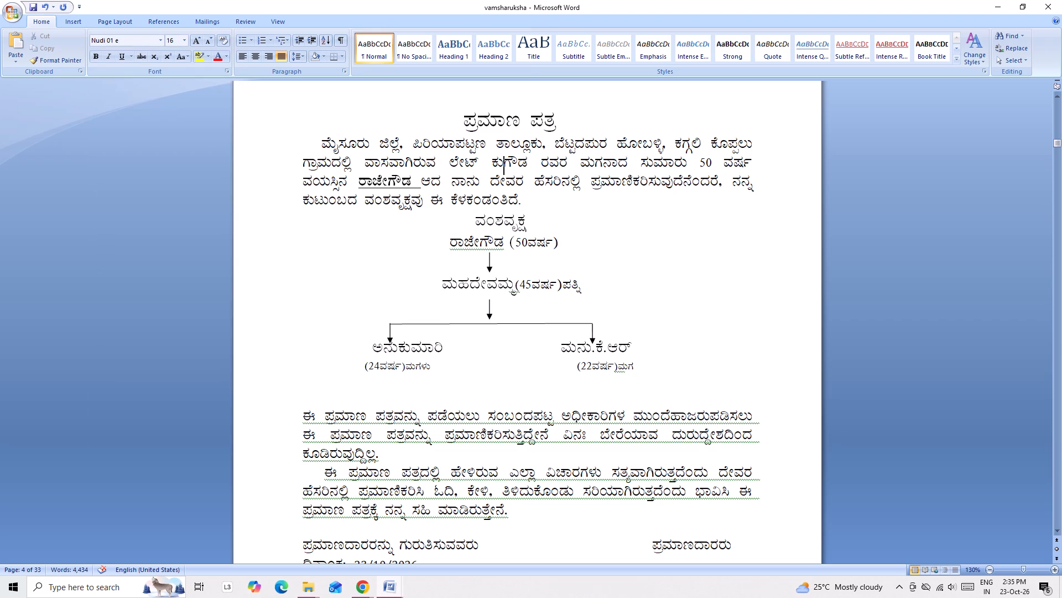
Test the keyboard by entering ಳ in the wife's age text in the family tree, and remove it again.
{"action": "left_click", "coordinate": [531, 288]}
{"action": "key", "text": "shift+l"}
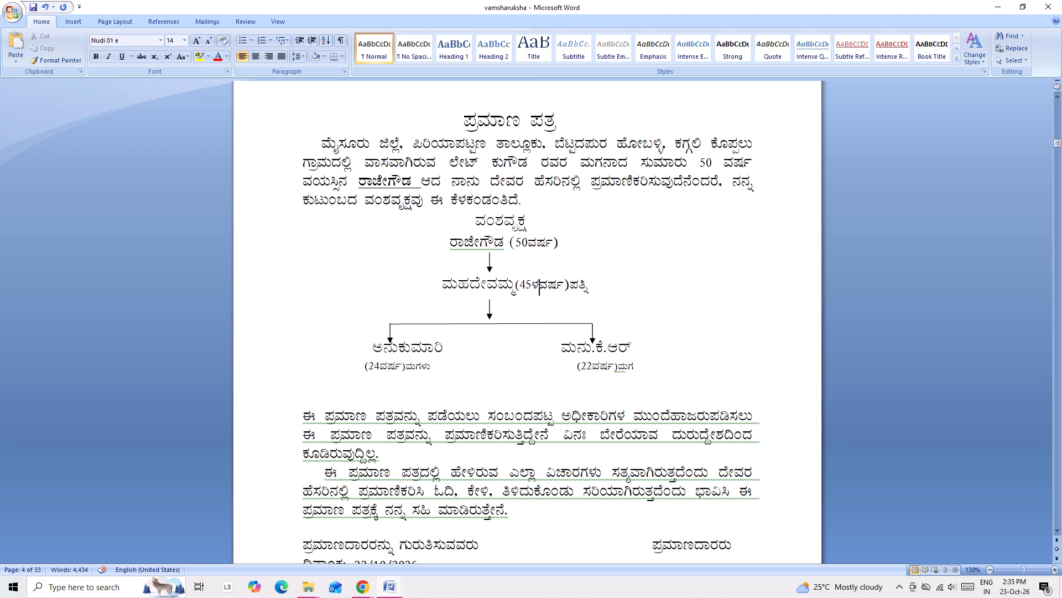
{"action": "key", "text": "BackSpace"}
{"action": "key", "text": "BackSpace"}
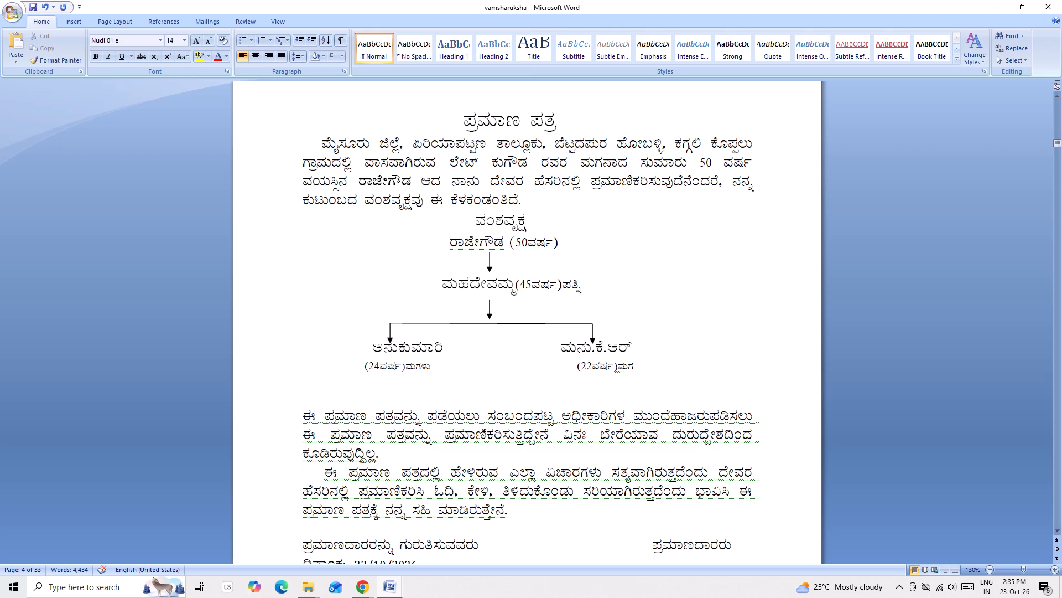
Insert the syllable ಳ್ಳೆ at the gap in the father's name in the opening paragraph.
{"action": "left_click", "coordinate": [504, 167]}
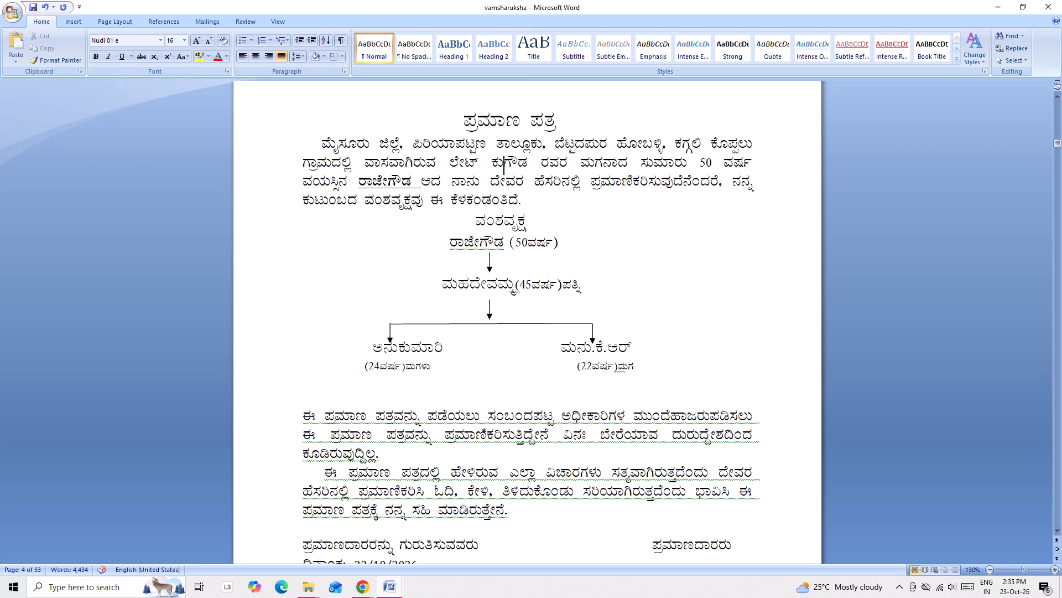
{"action": "type", "text": "Lf"}
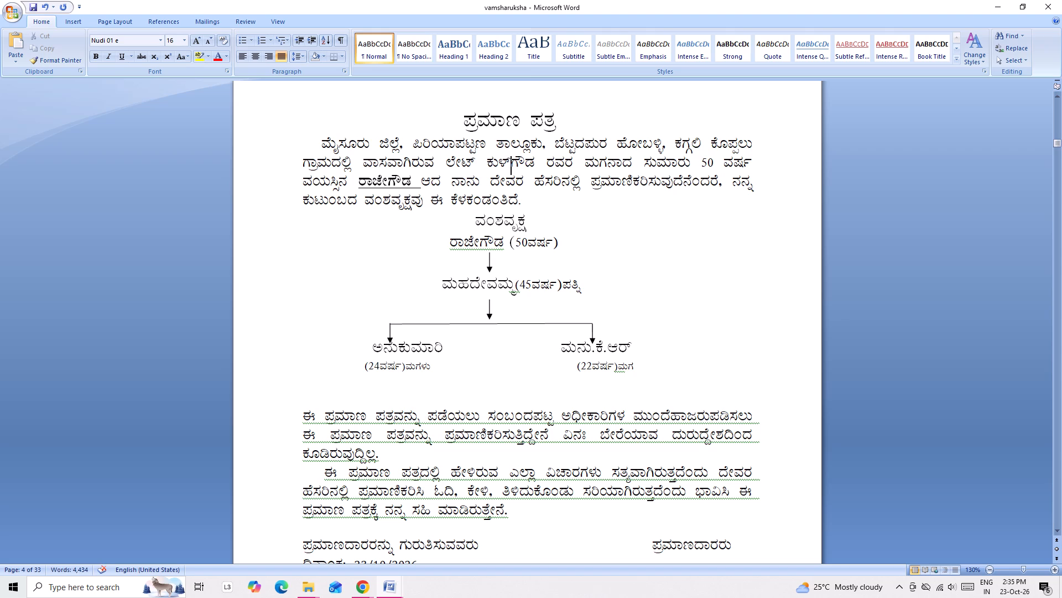
{"action": "key", "text": "shift+l"}
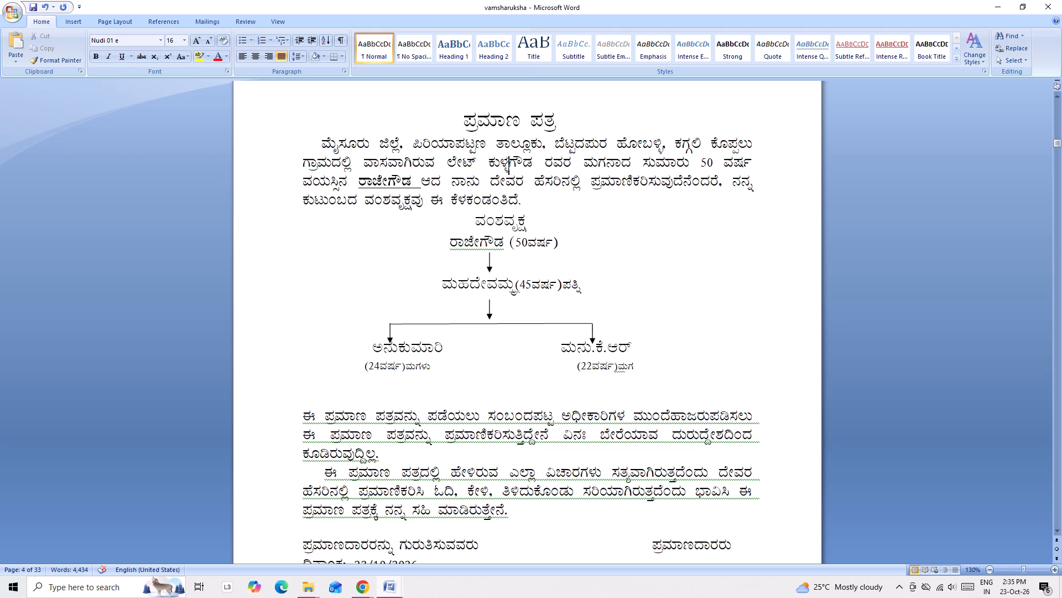
{"action": "key", "text": "e"}
Review the family-tree certificate from its opening paragraph through the tree and declaration to the date, place and signature lines.
{"action": "scroll", "coordinate": [538, 245], "scroll_direction": "down", "scroll_amount": 3}
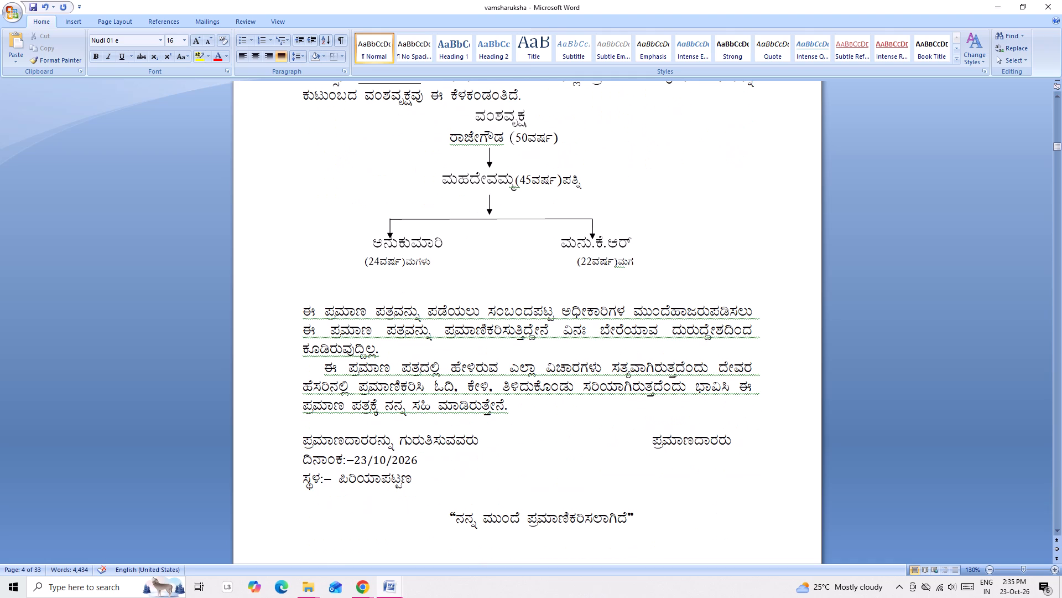
{"action": "scroll", "coordinate": [515, 360], "scroll_direction": "up", "scroll_amount": 4}
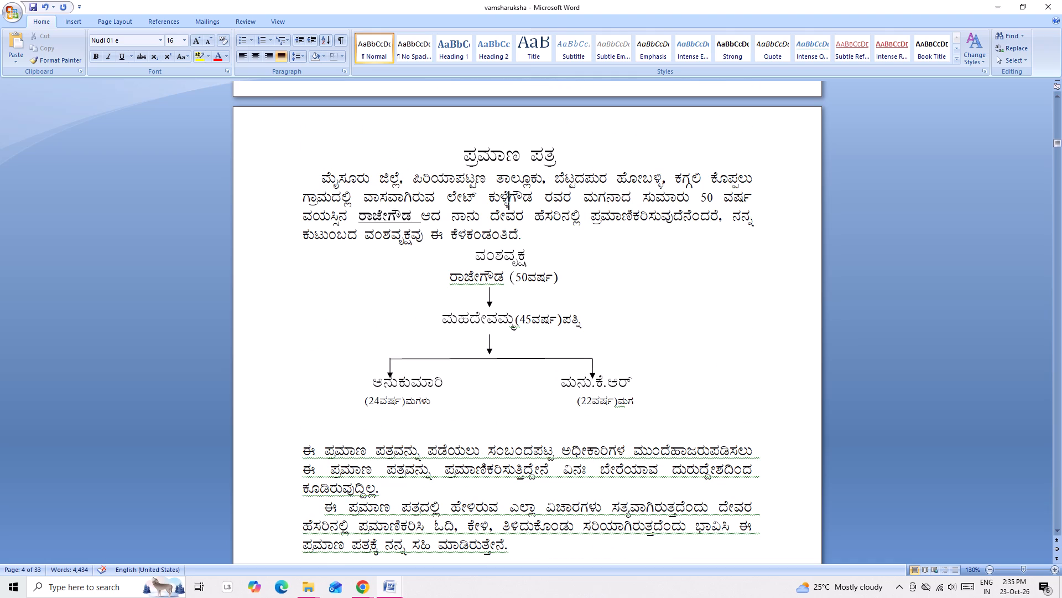
{"action": "scroll", "coordinate": [453, 256], "scroll_direction": "down", "scroll_amount": 1}
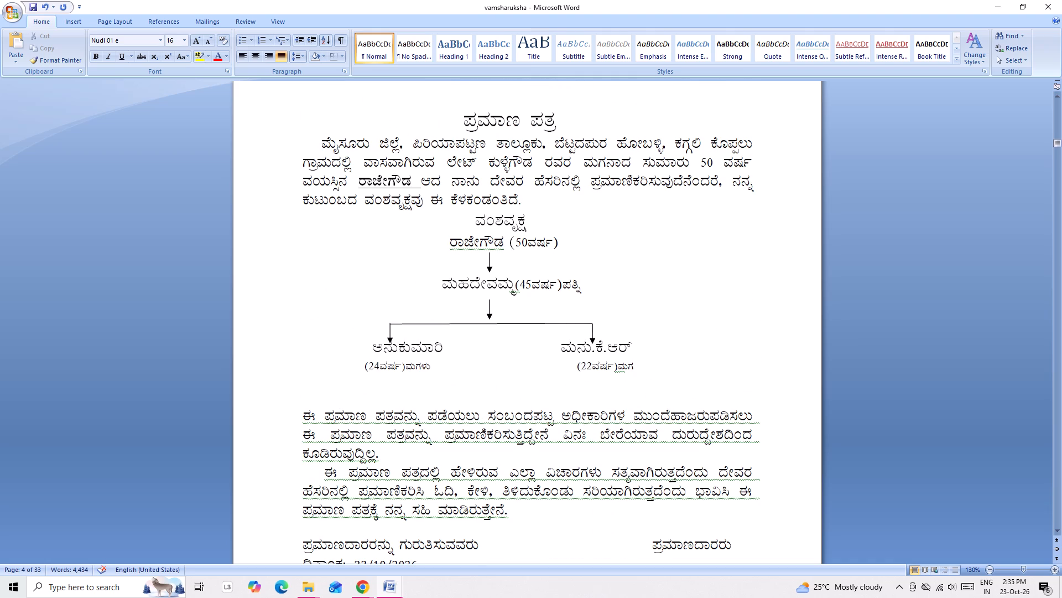
{"action": "scroll", "coordinate": [484, 444], "scroll_direction": "down", "scroll_amount": 7}
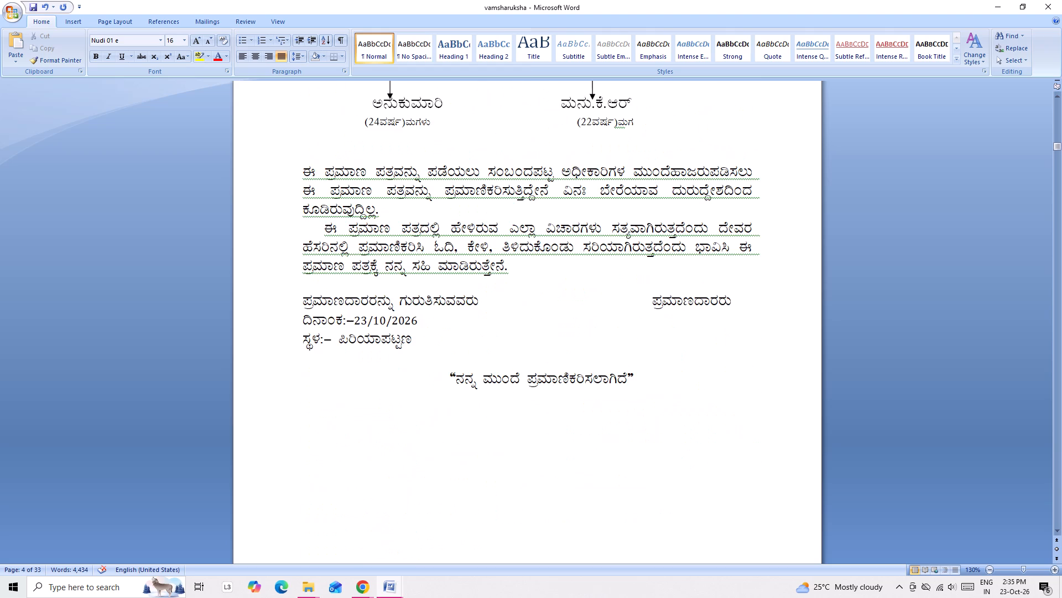
{"action": "scroll", "coordinate": [518, 425], "scroll_direction": "down", "scroll_amount": 10}
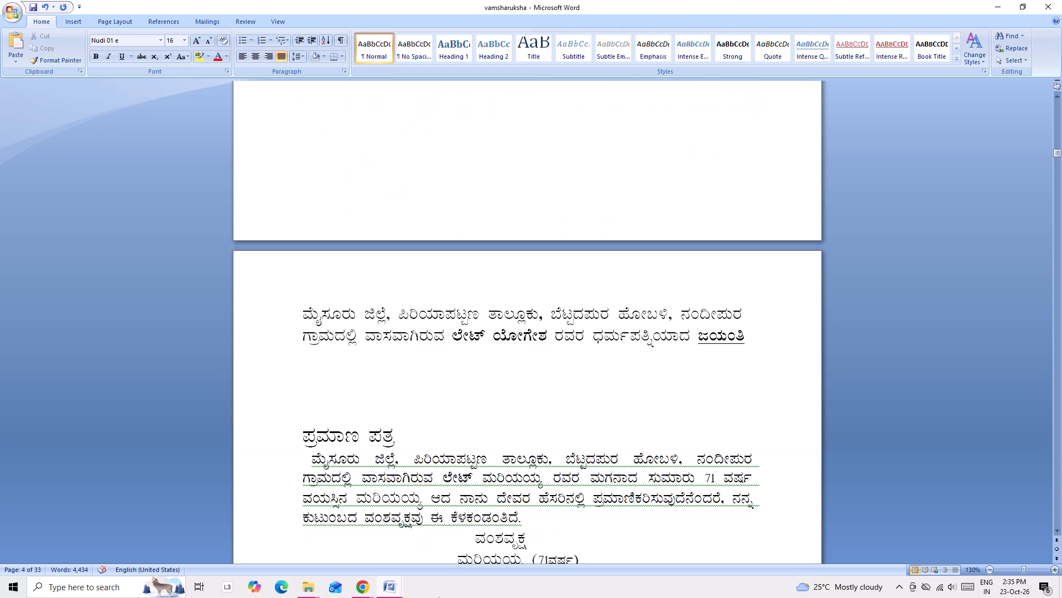
{"action": "scroll", "coordinate": [387, 558], "scroll_direction": "up", "scroll_amount": 11}
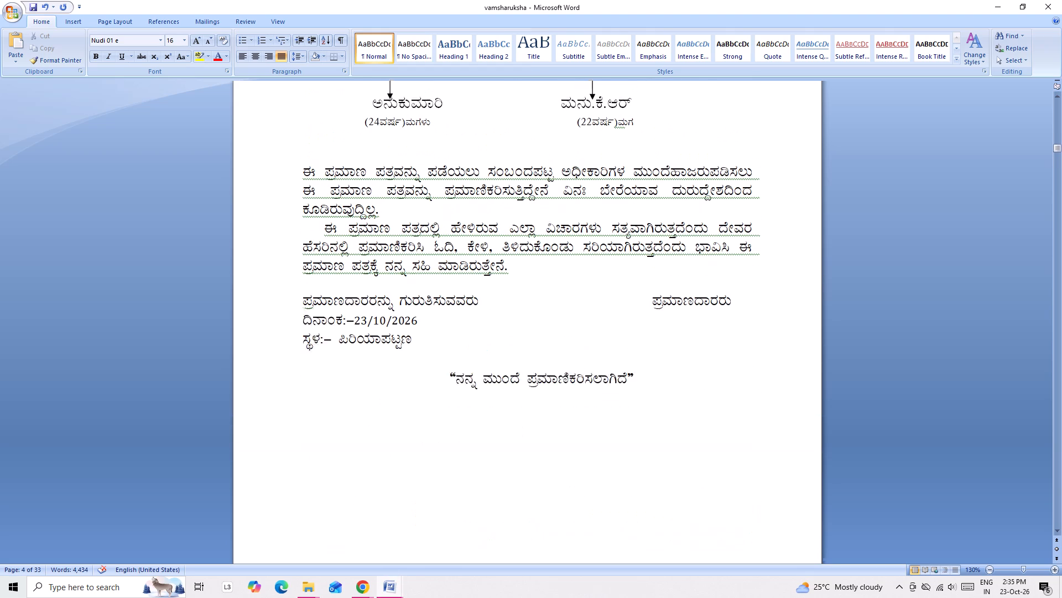
{"action": "scroll", "coordinate": [387, 557], "scroll_direction": "up", "scroll_amount": 1}
{"action": "scroll", "coordinate": [392, 471], "scroll_direction": "up", "scroll_amount": 5}
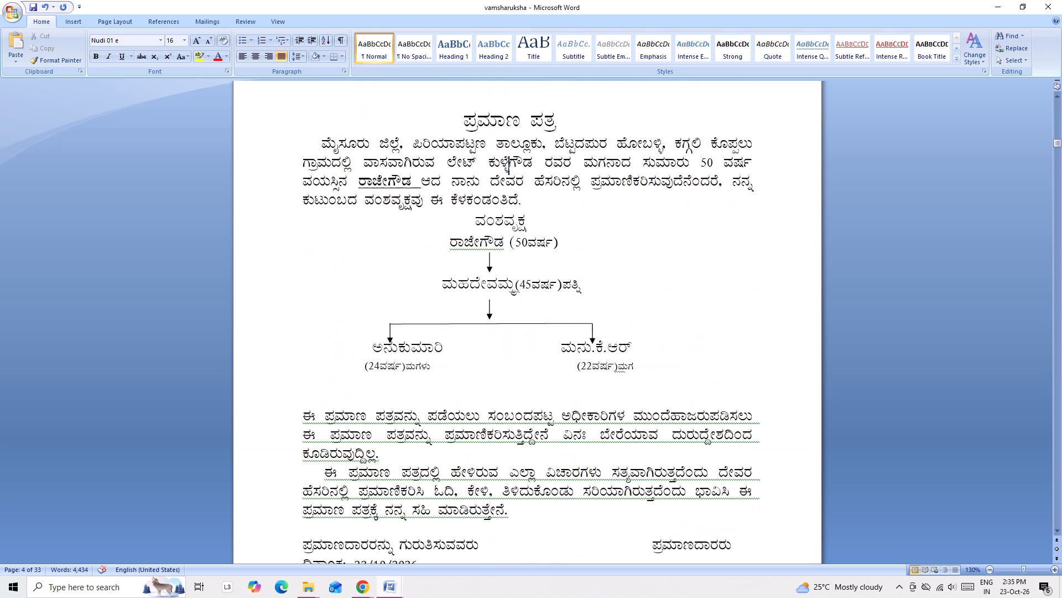
{"action": "scroll", "coordinate": [392, 471], "scroll_direction": "up", "scroll_amount": 2}
{"action": "scroll", "coordinate": [392, 471], "scroll_direction": "down", "scroll_amount": 6}
{"action": "scroll", "coordinate": [392, 471], "scroll_direction": "up", "scroll_amount": 4}
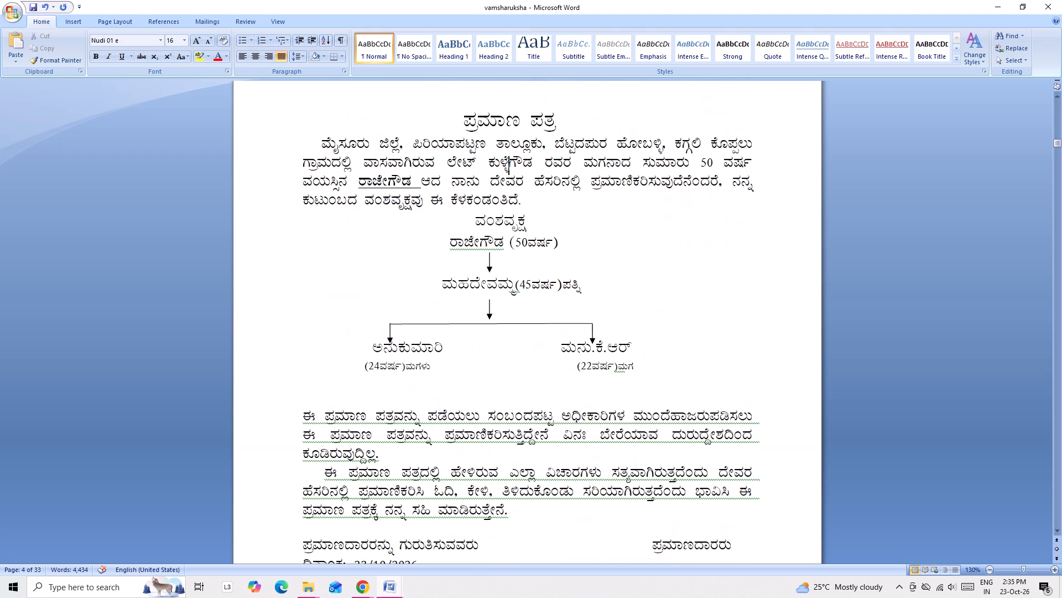
{"action": "scroll", "coordinate": [392, 471], "scroll_direction": "down", "scroll_amount": 9}
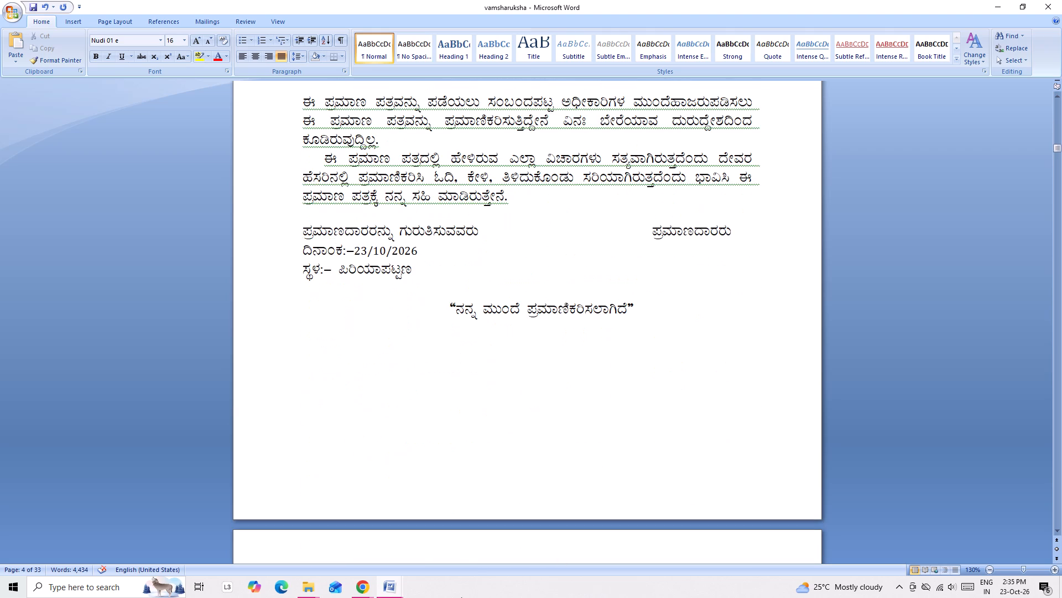
Switch to the CHAKKUBANDHI document.
{"action": "left_click", "coordinate": [399, 590]}
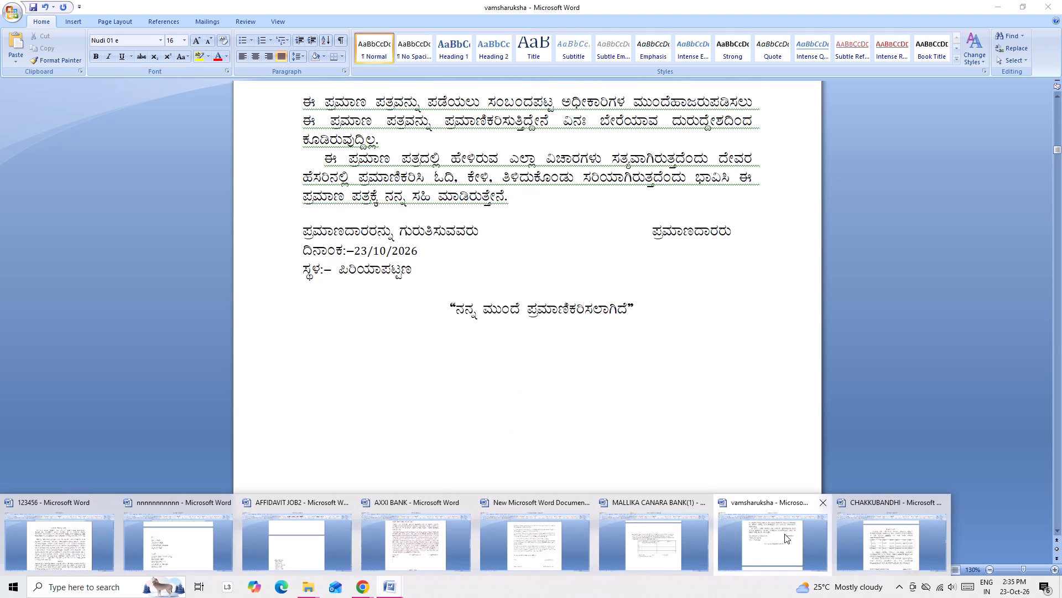
{"action": "left_click", "coordinate": [897, 536]}
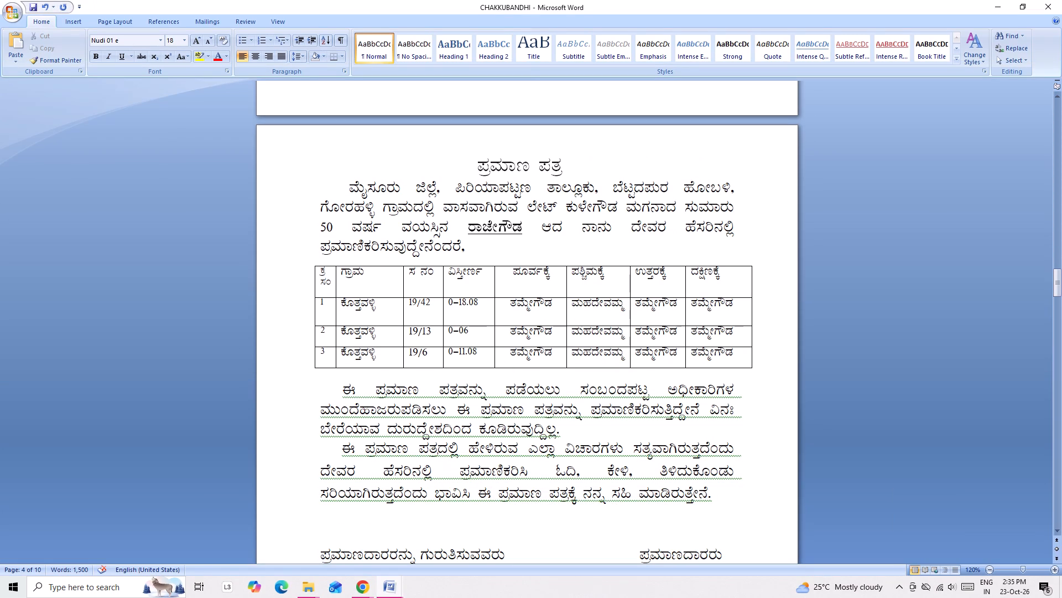
Replace the middle syllable of the father's name in the opening paragraph with ಳ್ಳೆ.
{"action": "left_click", "coordinate": [596, 209]}
{"action": "key", "text": "BackSpace"}
{"action": "key", "text": "BackSpace"}
{"action": "key", "text": "BackSpace"}
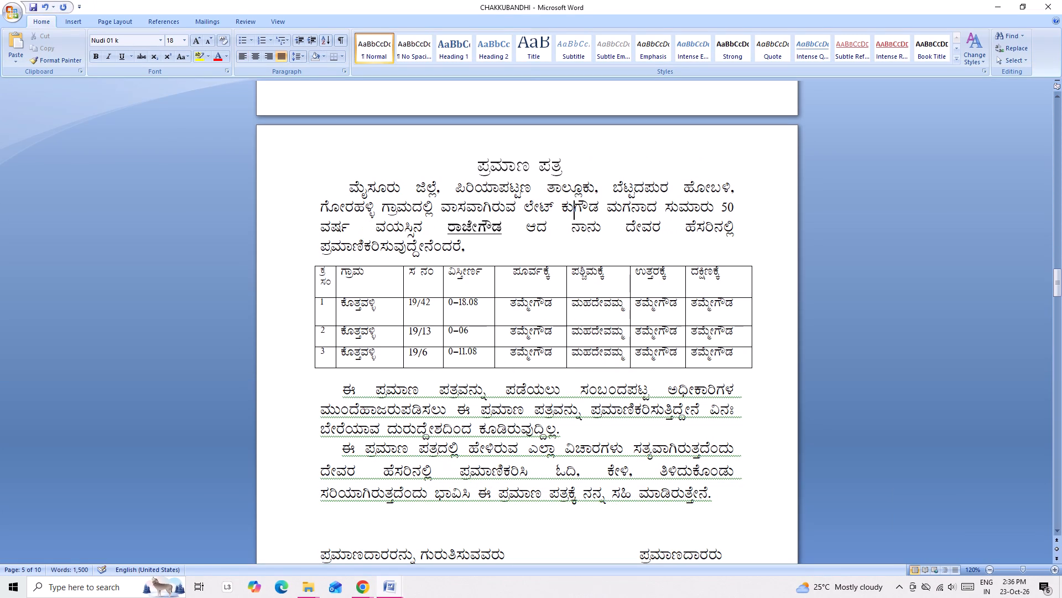
{"action": "key", "text": "shift+l"}
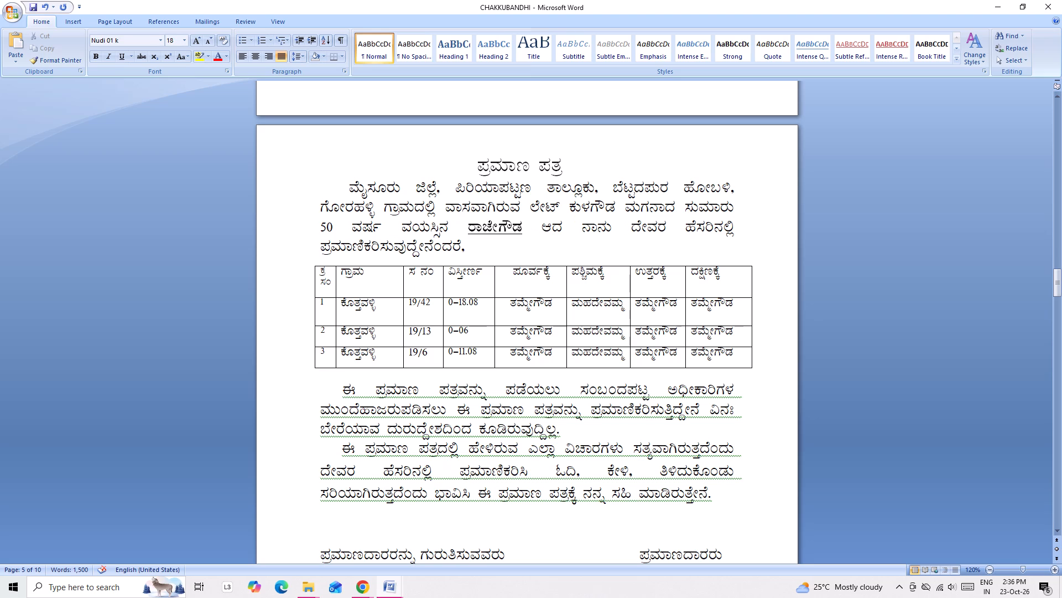
{"action": "type", "text": "fL"}
{"action": "key", "text": "e"}
Copy the west-boundary name in row 2 (survey 19/13) over the east-boundary name of the same row.
{"action": "left_click_drag", "start_coordinate": [624, 337], "coordinate": [623, 337]}
{"action": "left_click_drag", "start_coordinate": [623, 337], "coordinate": [570, 329]}
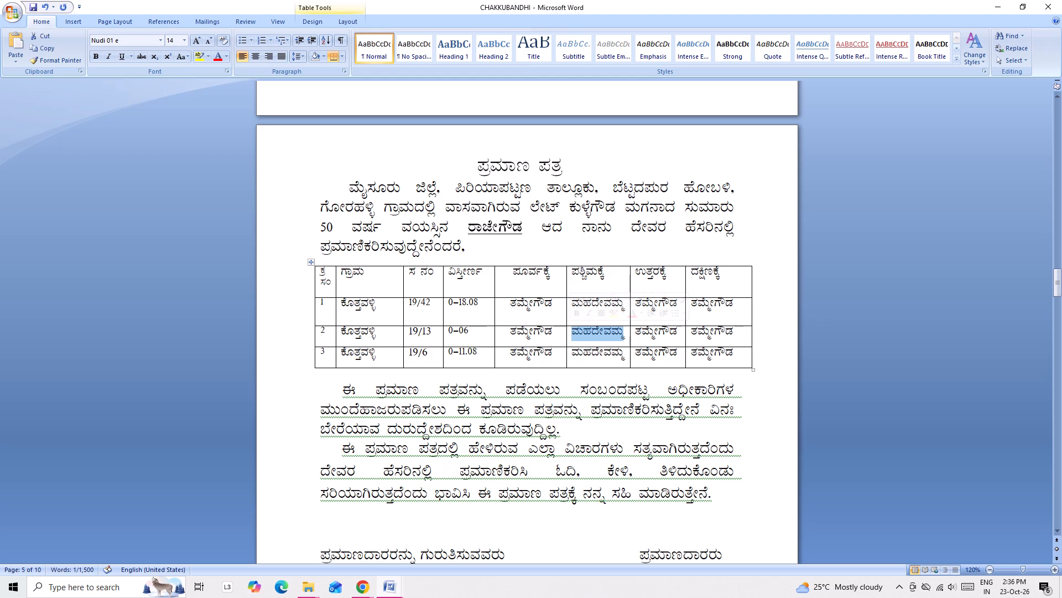
{"action": "key", "text": "ctrl+c"}
{"action": "left_click_drag", "start_coordinate": [560, 336], "coordinate": [508, 333]}
{"action": "key", "text": "ctrl+v"}
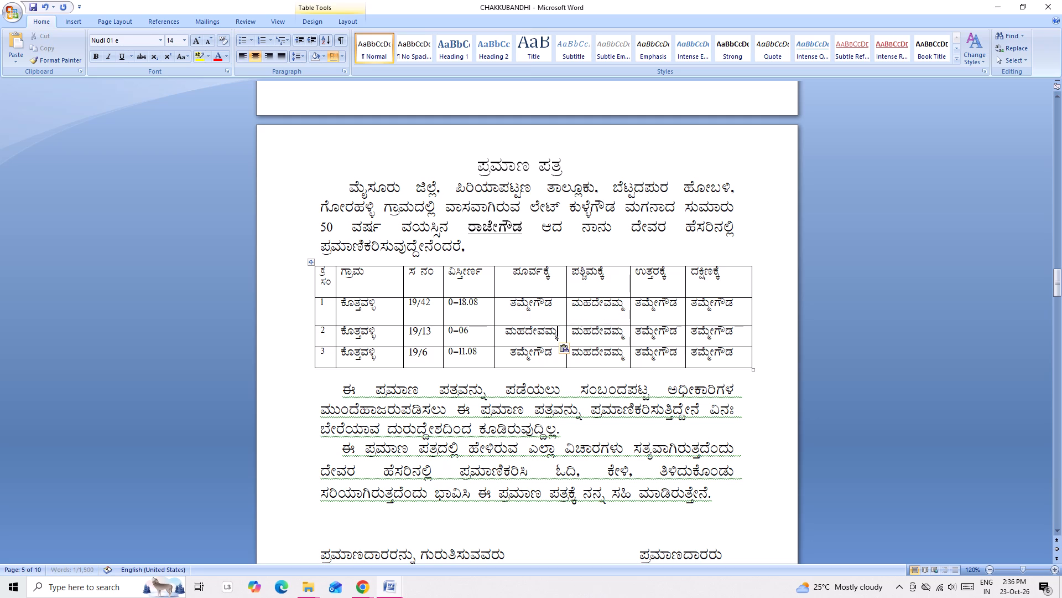
Replace the whole west-boundary name in row 2 (survey 19/13) with a copy of row 1's east-boundary name.
{"action": "left_click_drag", "start_coordinate": [553, 302], "coordinate": [507, 303]}
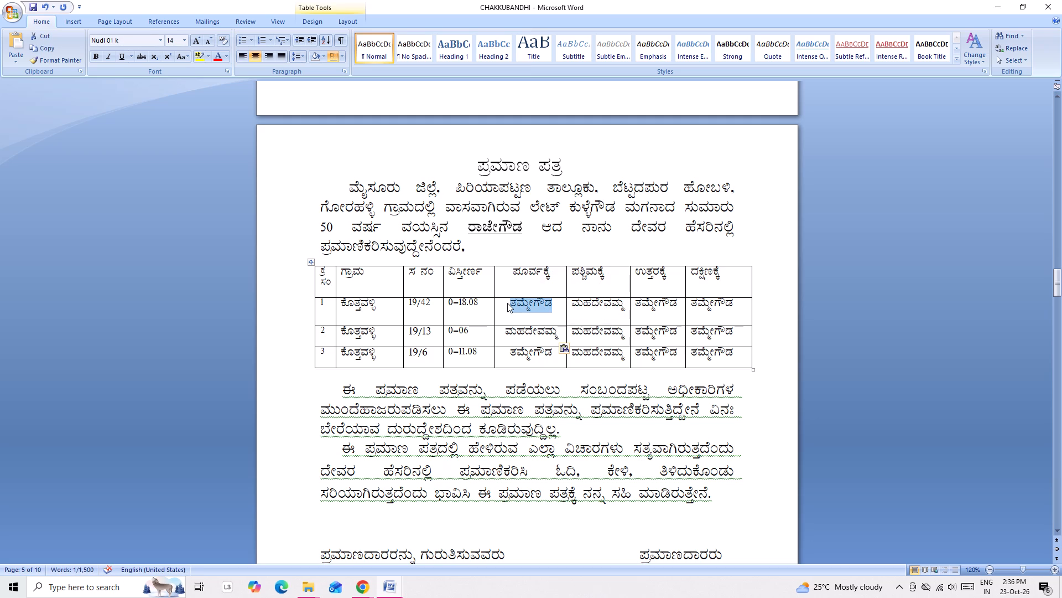
{"action": "key", "text": "ctrl+c"}
{"action": "left_click_drag", "start_coordinate": [624, 337], "coordinate": [575, 335]}
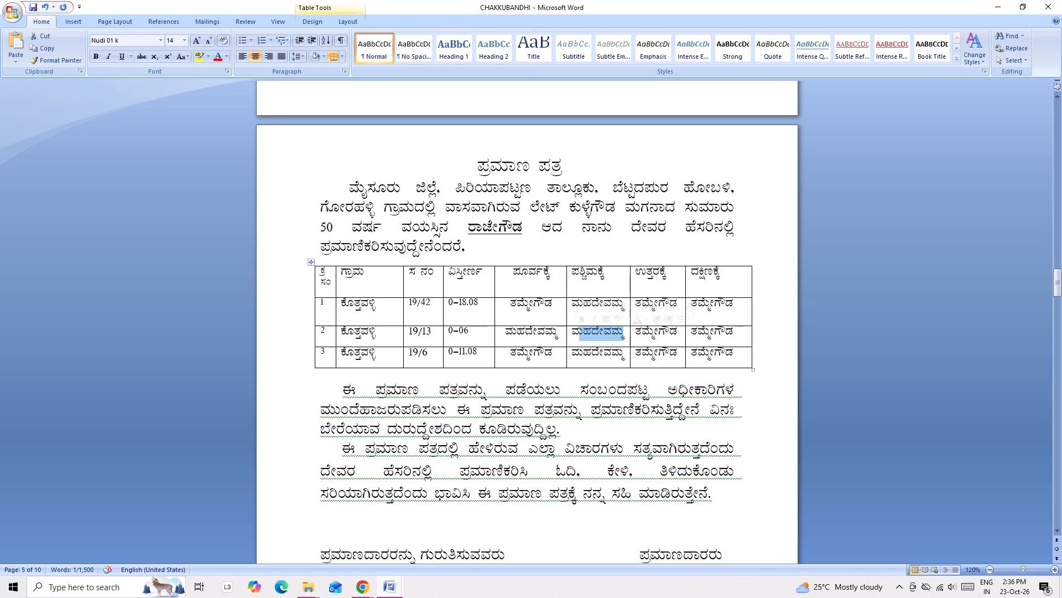
{"action": "key", "text": "ctrl+v"}
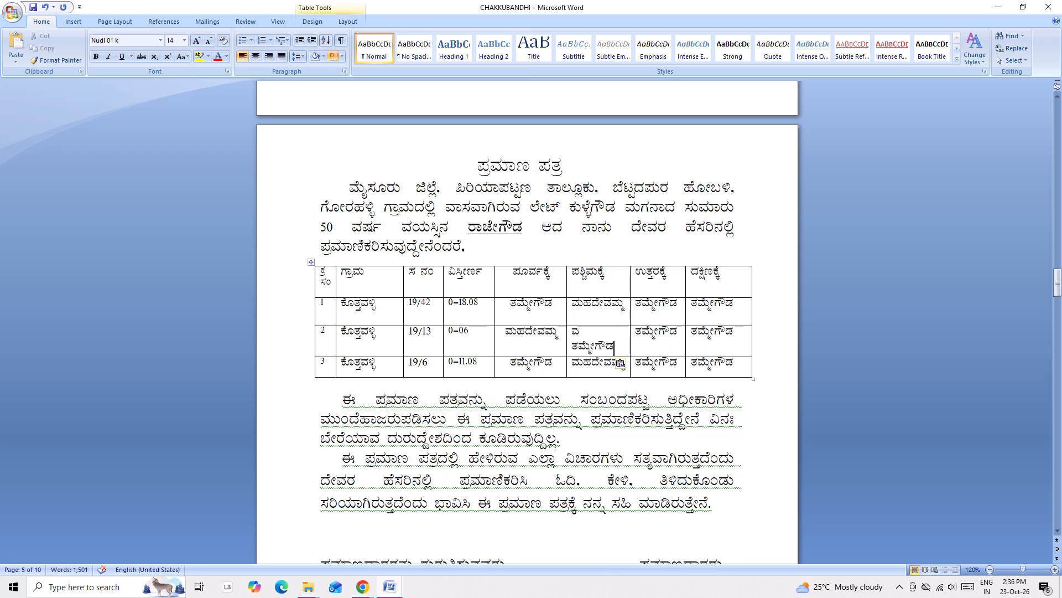
{"action": "key", "text": "ctrl+z"}
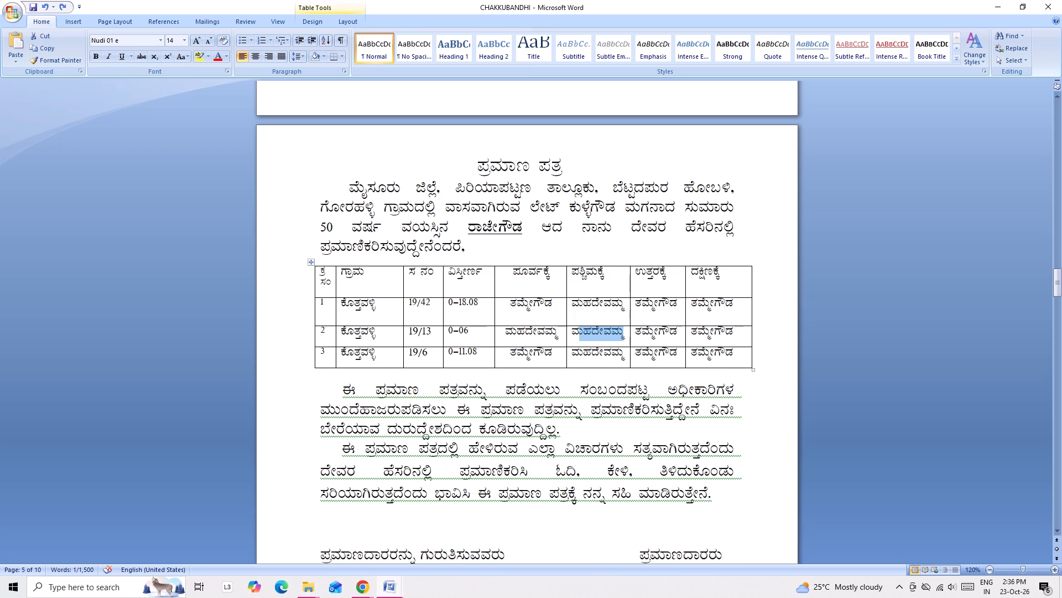
{"action": "left_click", "coordinate": [659, 375]}
{"action": "left_click_drag", "start_coordinate": [625, 333], "coordinate": [565, 333]}
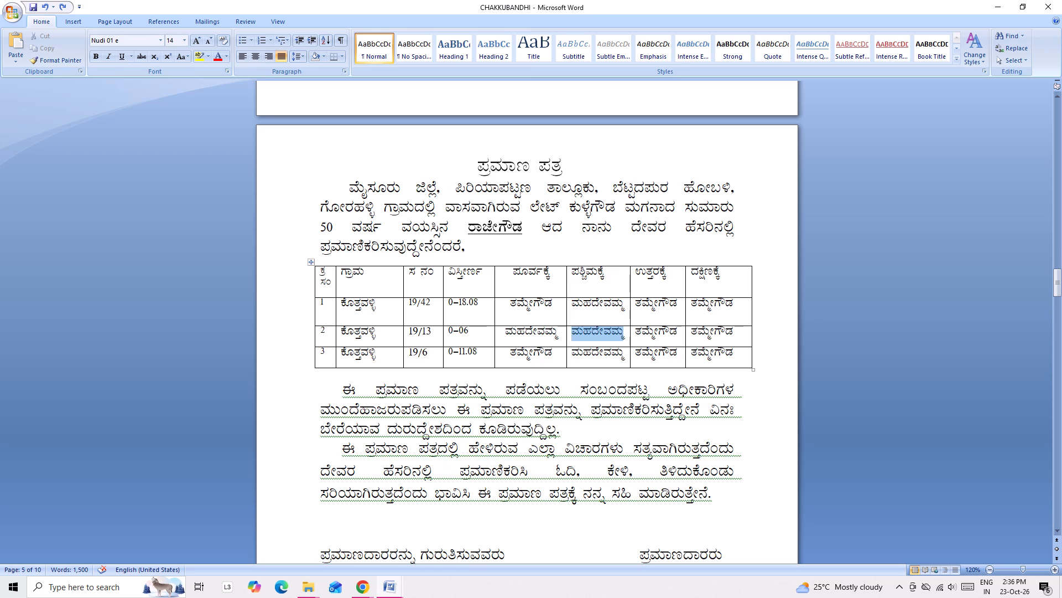
{"action": "left_click_drag", "start_coordinate": [565, 333], "coordinate": [571, 334]}
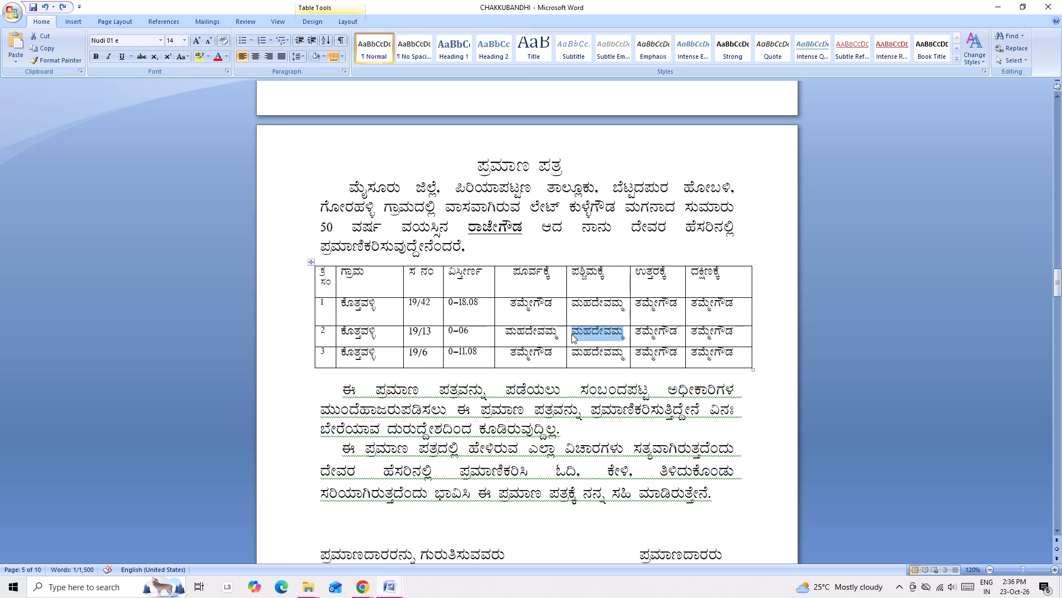
{"action": "key", "text": "ctrl+v"}
{"action": "left_click", "coordinate": [657, 349]}
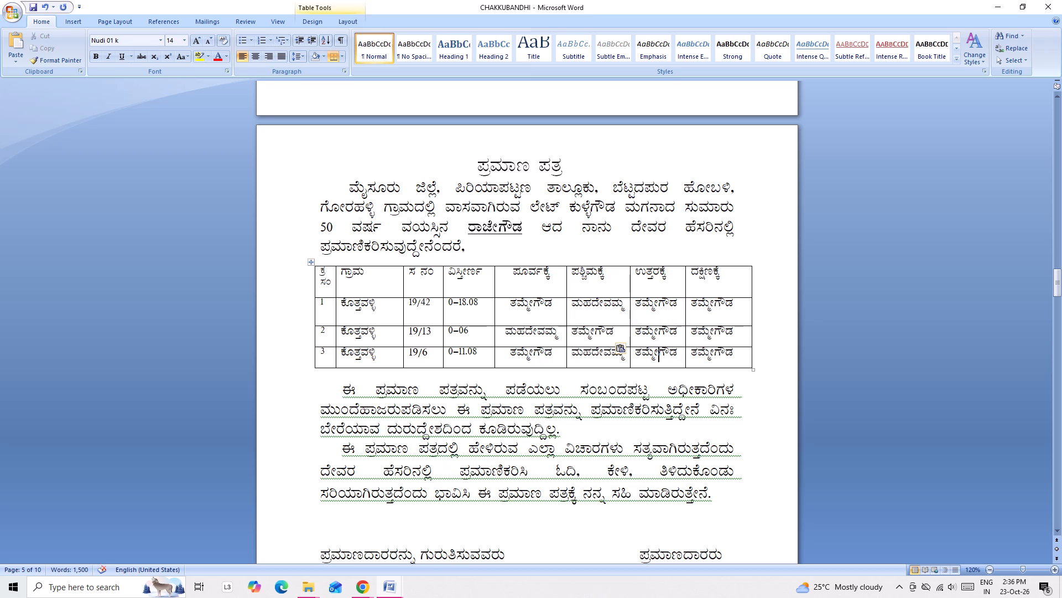
Review the land-boundary certificate, from its opening paragraph and boundary table through the declarations to the date and place lines.
{"action": "left_click", "coordinate": [576, 302]}
{"action": "scroll", "coordinate": [608, 363], "scroll_direction": "down", "scroll_amount": 1}
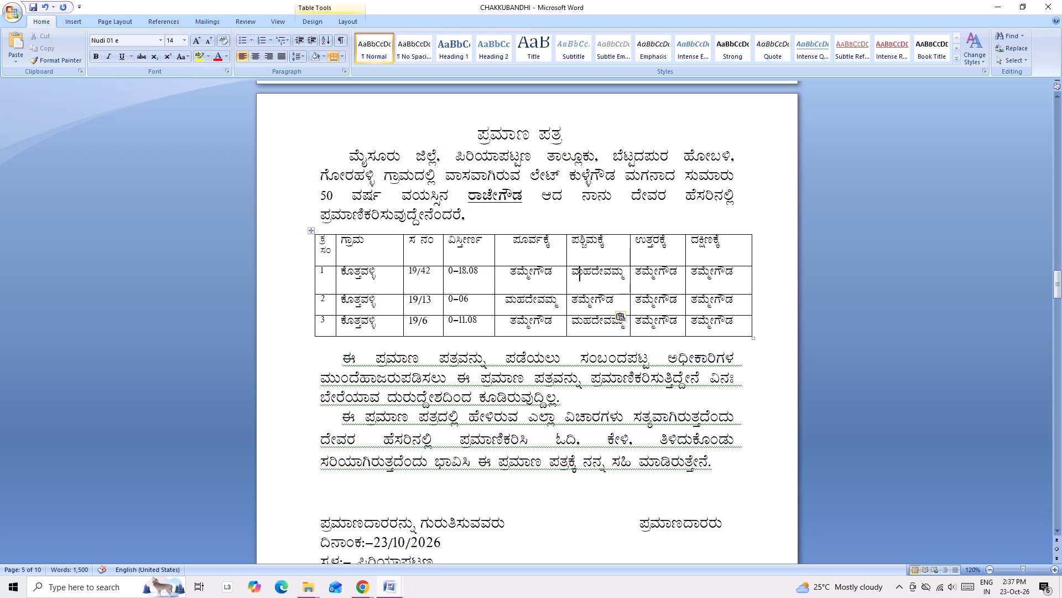
{"action": "scroll", "coordinate": [563, 365], "scroll_direction": "down", "scroll_amount": 2}
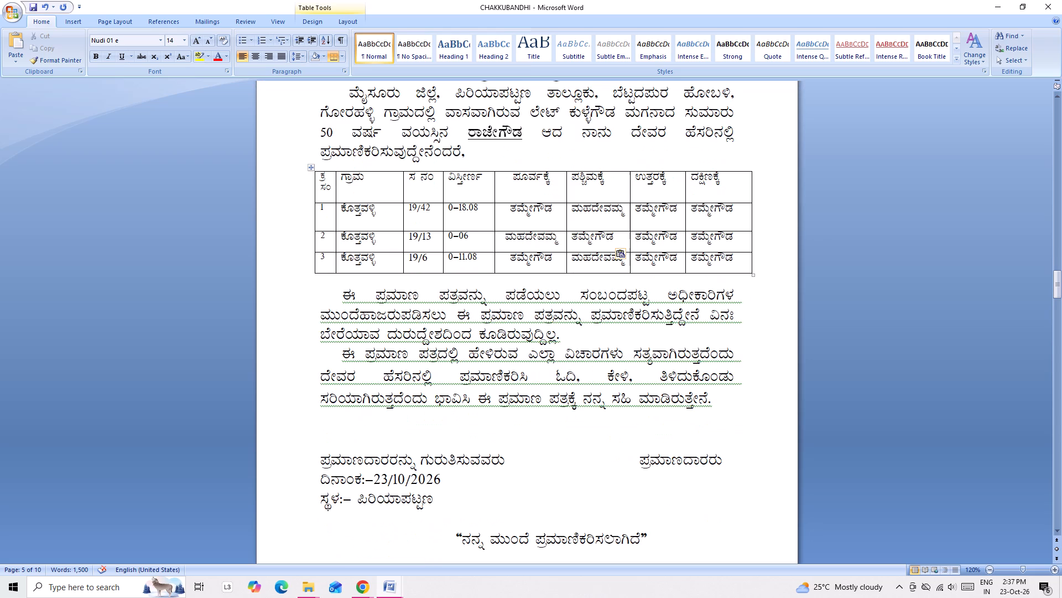
{"action": "scroll", "coordinate": [563, 365], "scroll_direction": "up", "scroll_amount": 2}
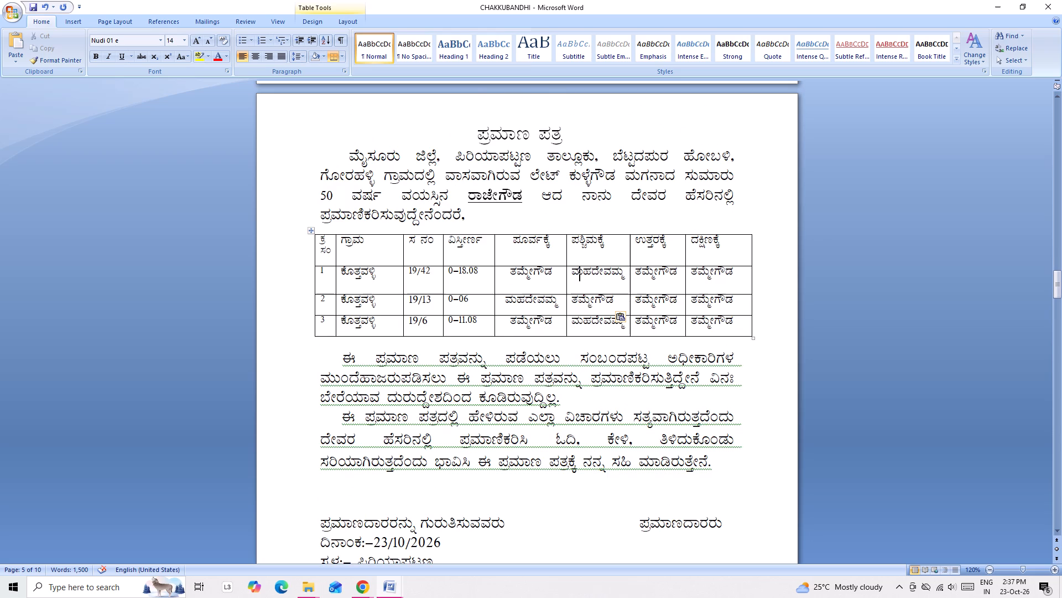
{"action": "scroll", "coordinate": [551, 349], "scroll_direction": "down", "scroll_amount": 7}
{"action": "scroll", "coordinate": [551, 349], "scroll_direction": "up", "scroll_amount": 5}
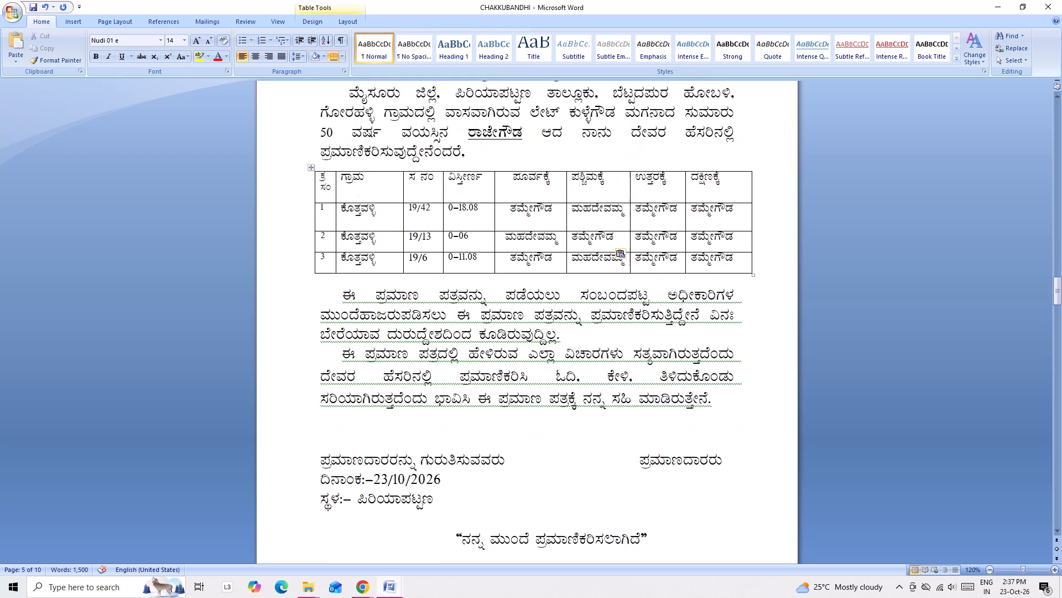
{"action": "scroll", "coordinate": [551, 349], "scroll_direction": "up", "scroll_amount": 2}
{"action": "scroll", "coordinate": [551, 349], "scroll_direction": "down", "scroll_amount": 4}
{"action": "scroll", "coordinate": [551, 349], "scroll_direction": "up", "scroll_amount": 3}
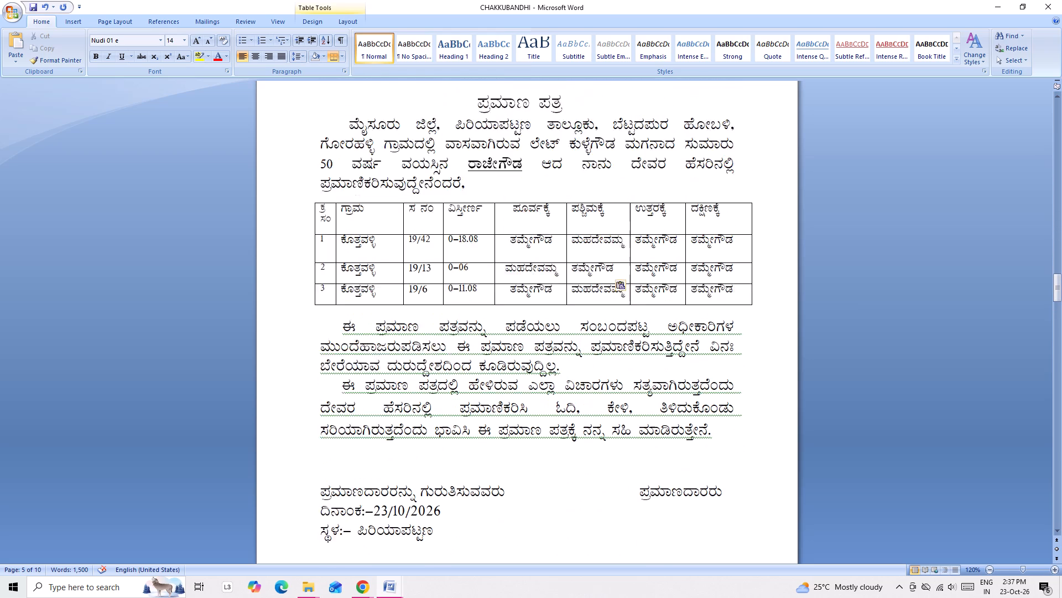
{"action": "scroll", "coordinate": [525, 377], "scroll_direction": "up", "scroll_amount": 2}
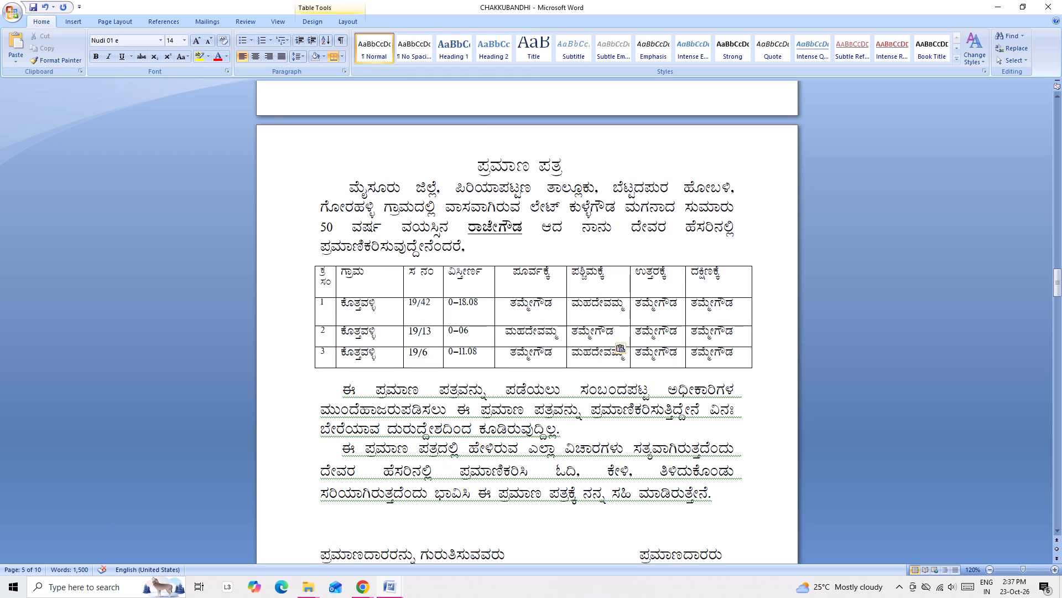
{"action": "scroll", "coordinate": [607, 405], "scroll_direction": "down", "scroll_amount": 4}
{"action": "scroll", "coordinate": [607, 405], "scroll_direction": "up", "scroll_amount": 4}
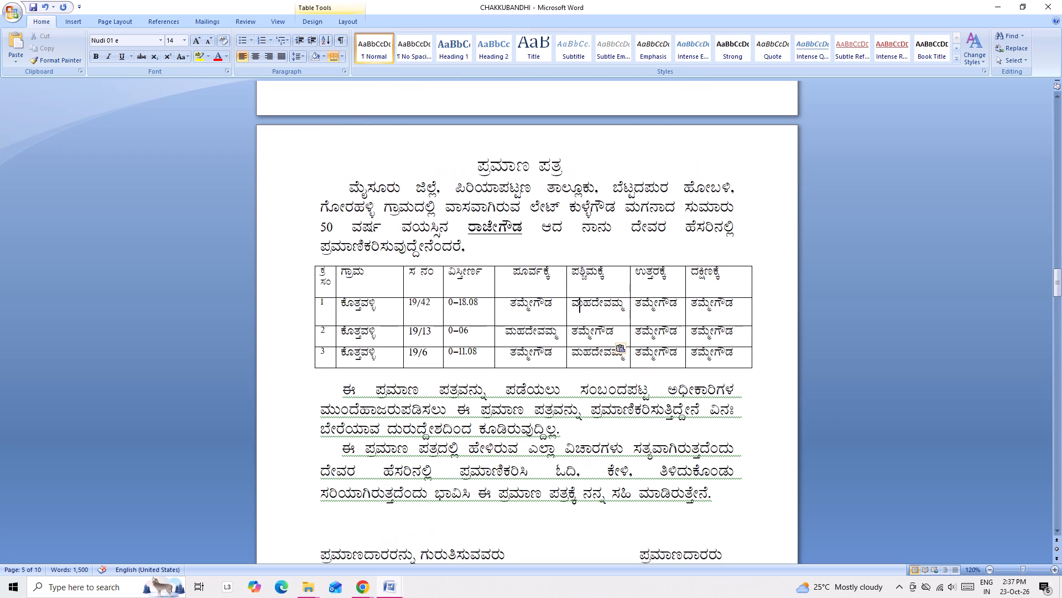
{"action": "scroll", "coordinate": [356, 550], "scroll_direction": "down", "scroll_amount": 3}
{"action": "scroll", "coordinate": [356, 550], "scroll_direction": "up", "scroll_amount": 3}
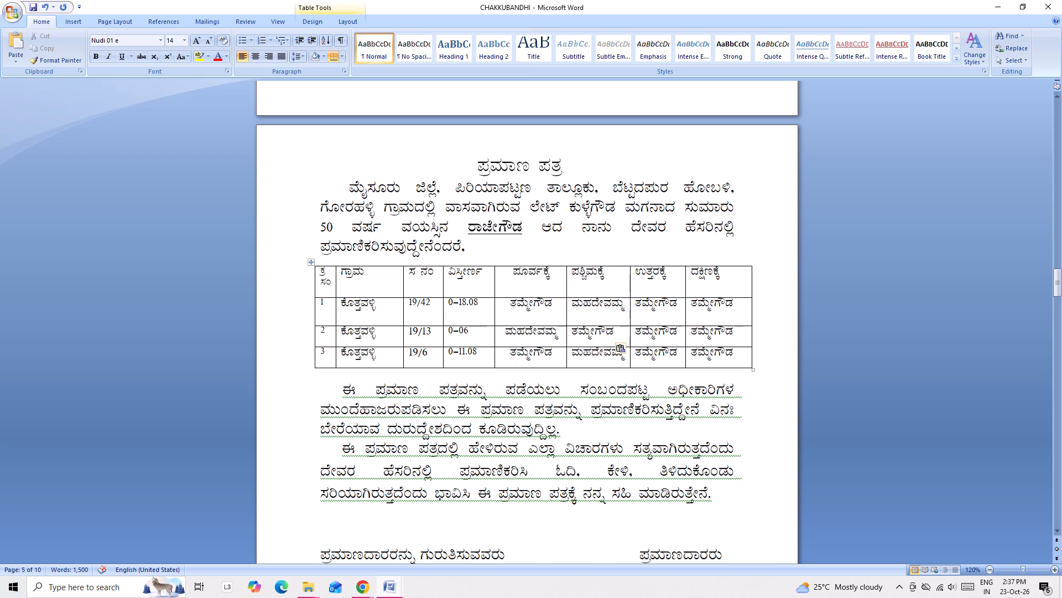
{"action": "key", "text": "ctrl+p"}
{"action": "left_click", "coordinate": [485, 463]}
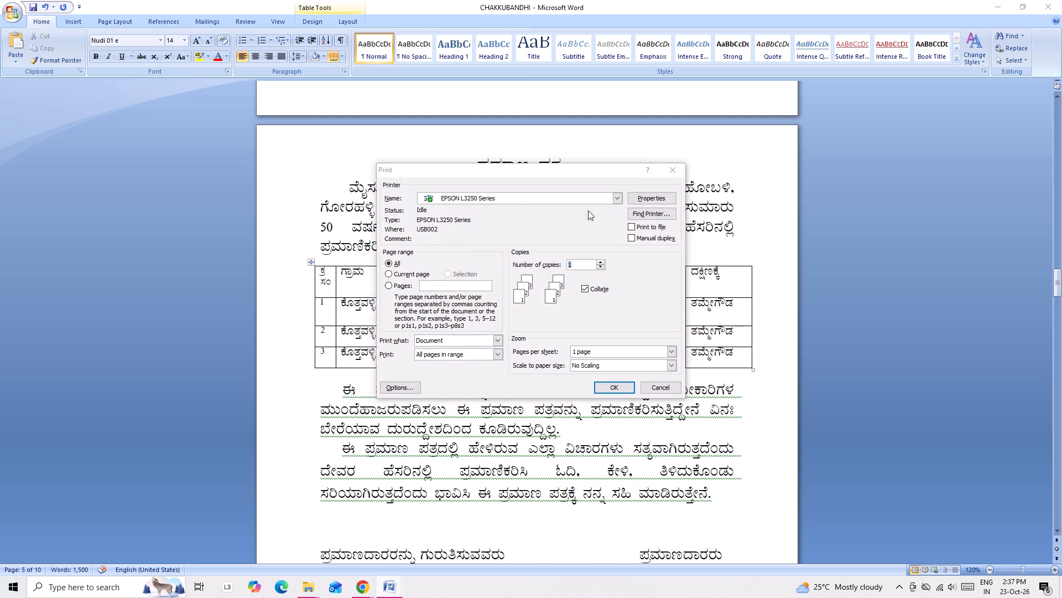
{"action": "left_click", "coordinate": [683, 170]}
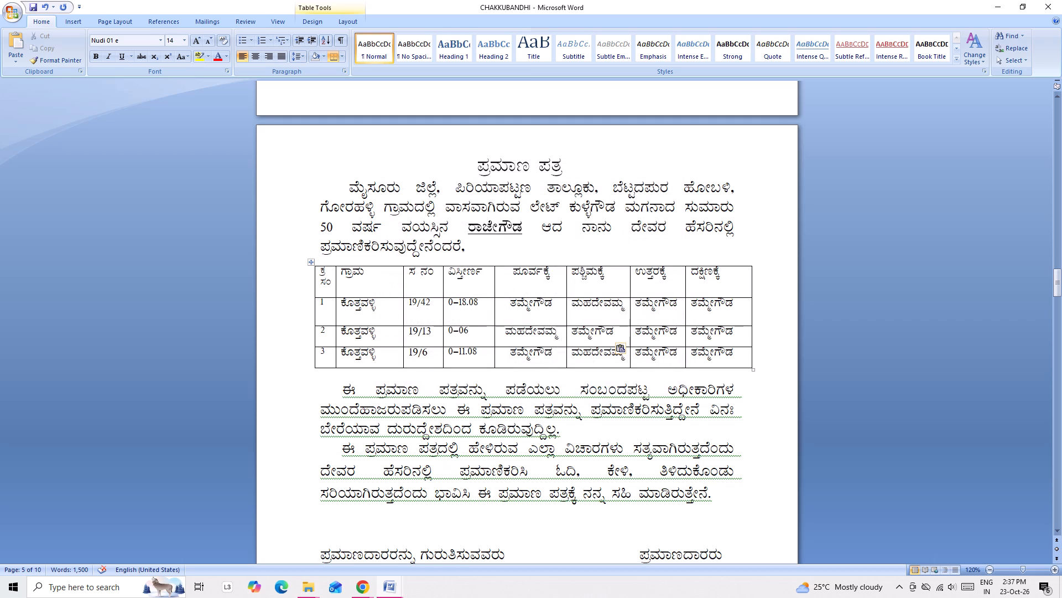
Print only the current land-boundary certificate page on the EPSON L3250 Series with the color setting at Grayscale.
{"action": "left_click", "coordinate": [386, 305]}
{"action": "key", "text": "ctrl+p"}
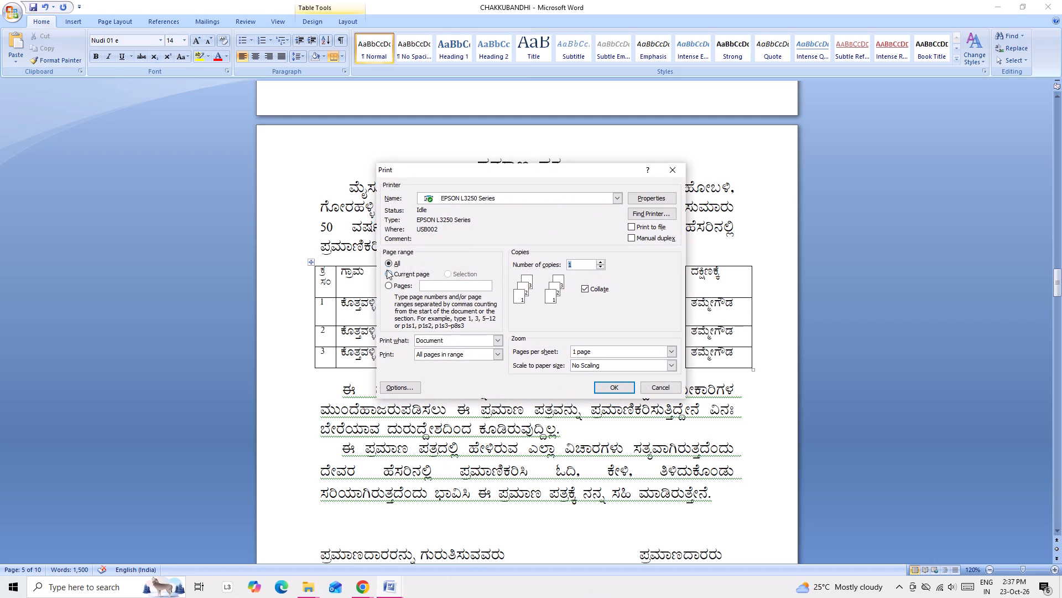
{"action": "left_click", "coordinate": [387, 272]}
{"action": "left_click", "coordinate": [645, 200]}
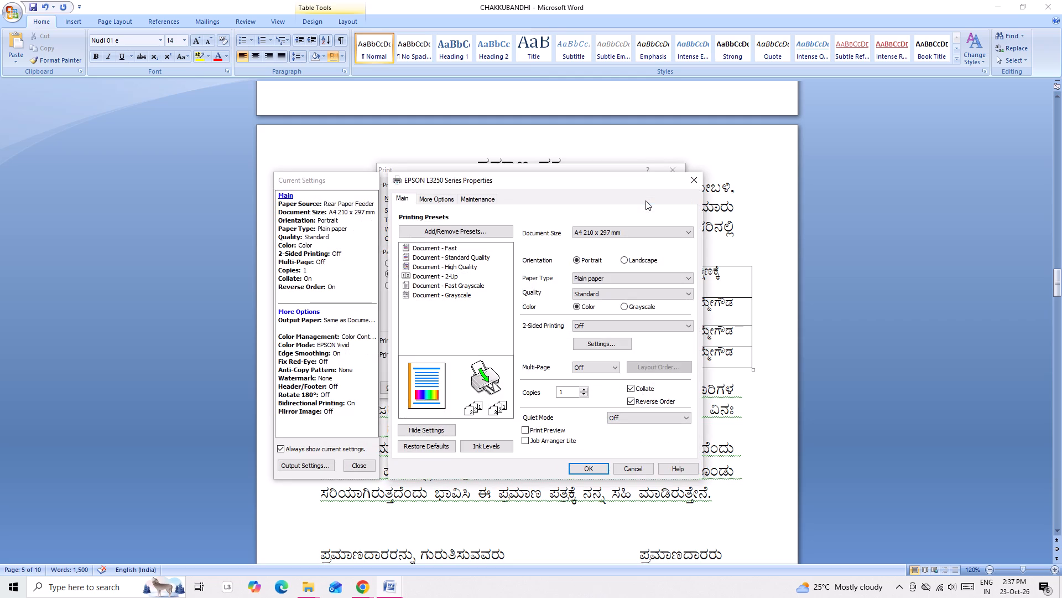
{"action": "left_click", "coordinate": [623, 309]}
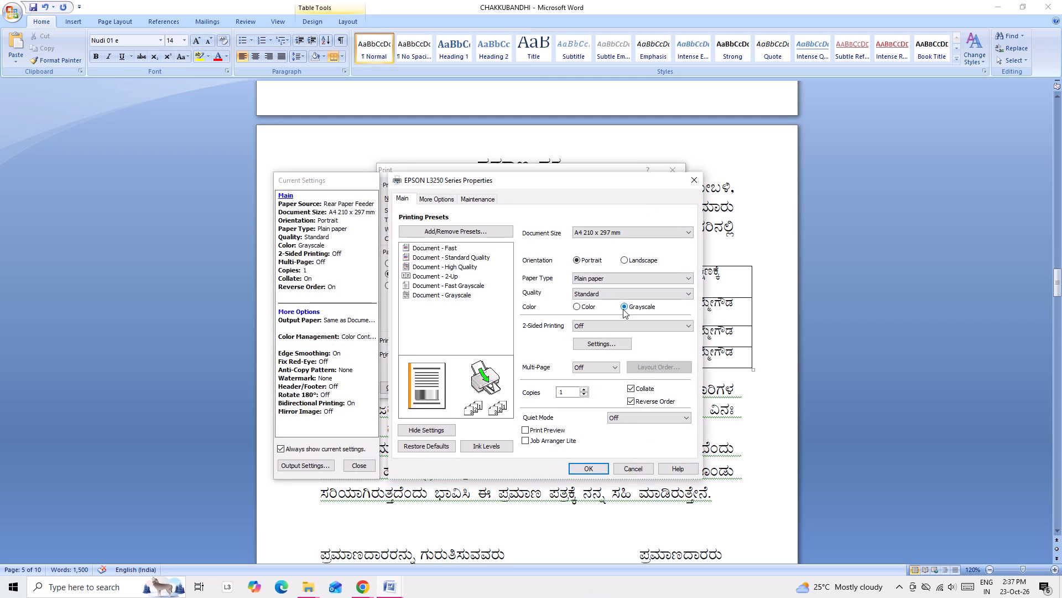
{"action": "left_click", "coordinate": [580, 464]}
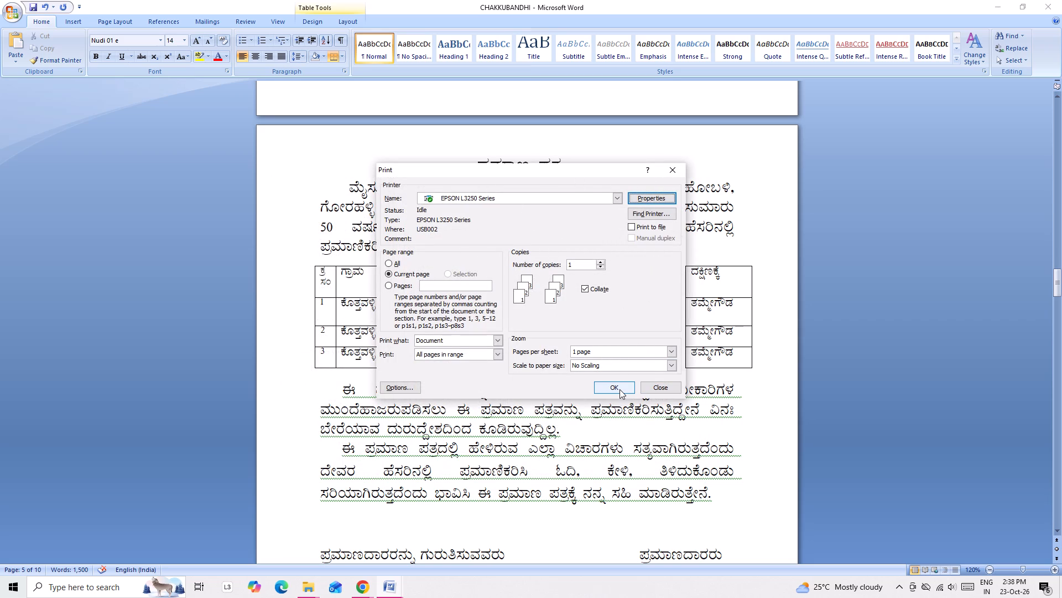
{"action": "scroll", "coordinate": [619, 389], "scroll_direction": "down", "scroll_amount": 5}
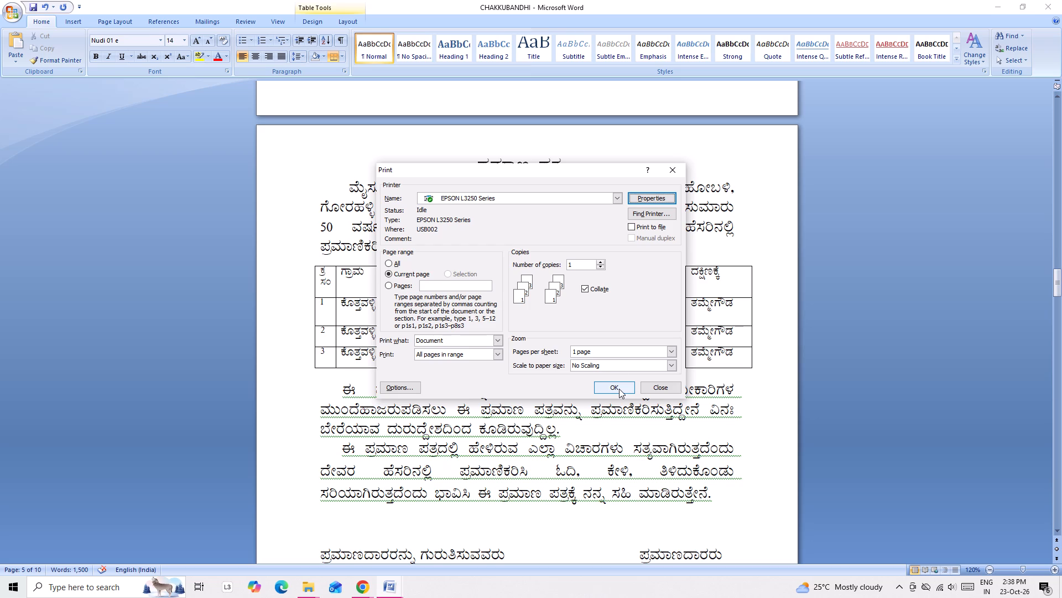
{"action": "left_click", "coordinate": [619, 386]}
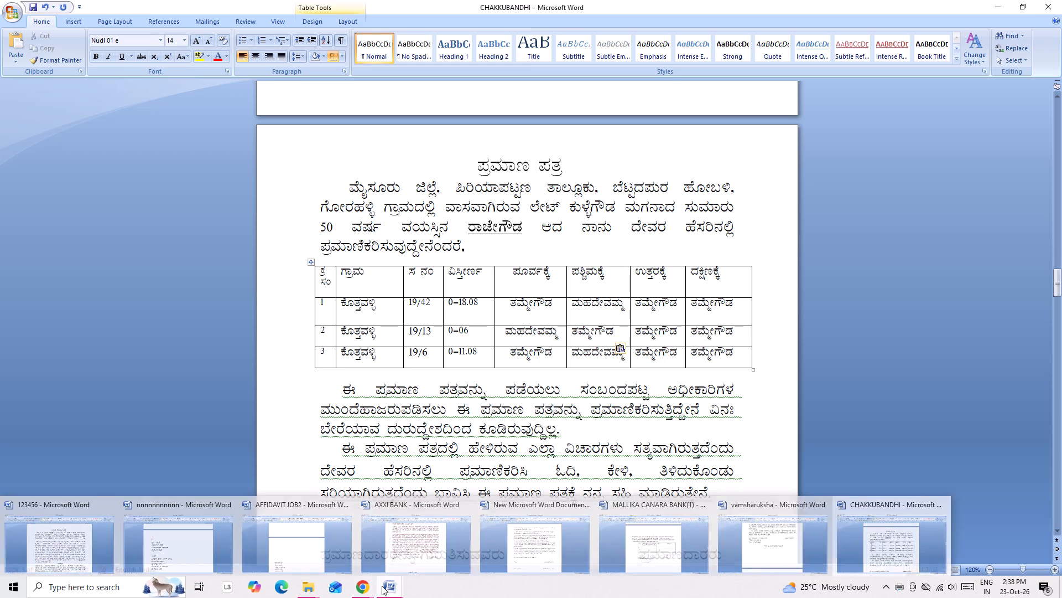
Switch to the vamsharuksha document and examine the family-tree certificate's opening paragraph and the names in the tree.
{"action": "left_click", "coordinate": [383, 584]}
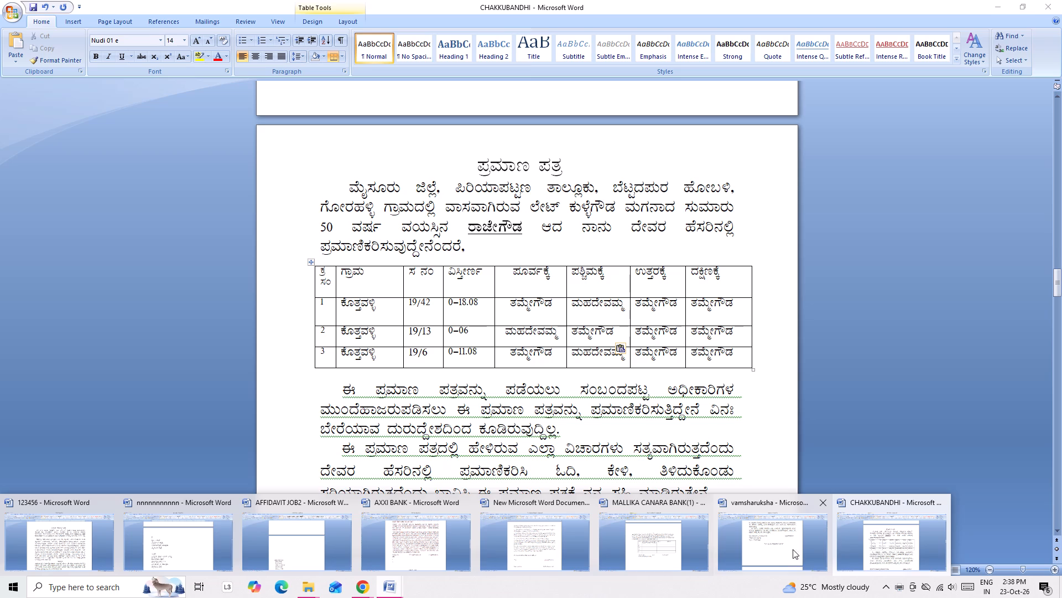
{"action": "left_click", "coordinate": [788, 545]}
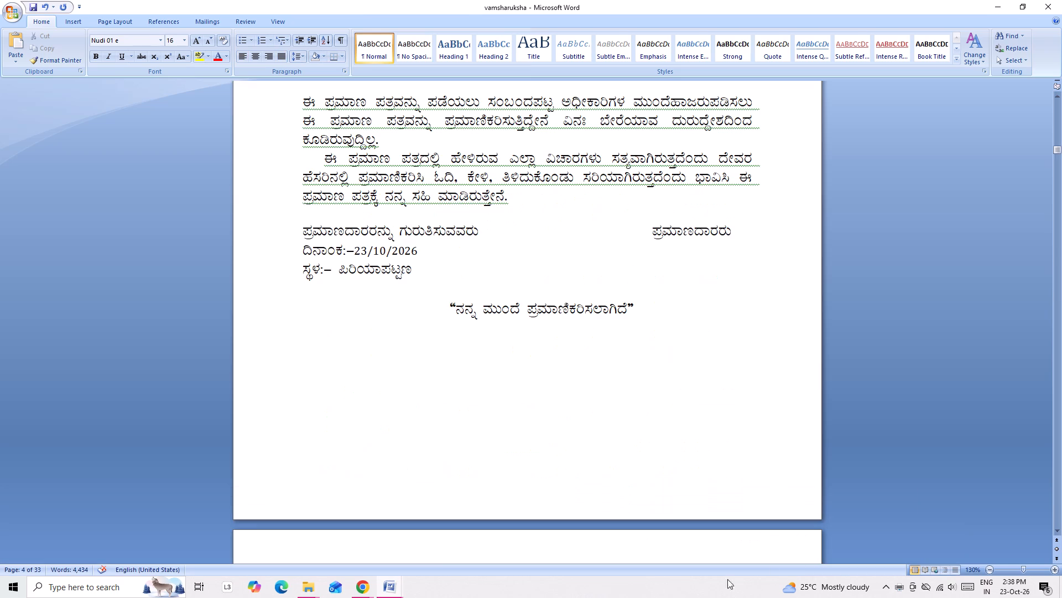
{"action": "left_click", "coordinate": [388, 586]}
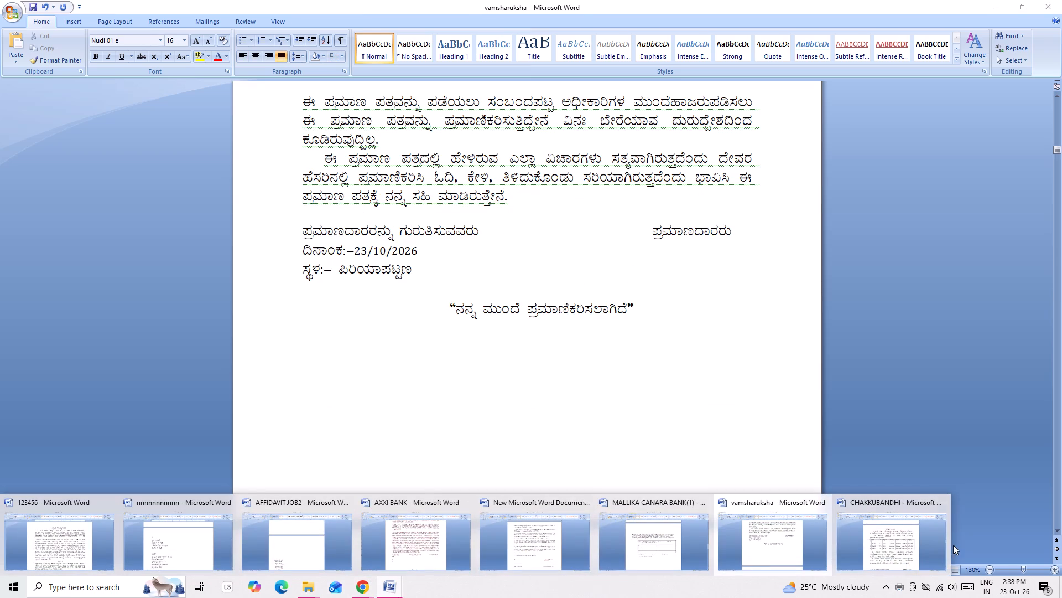
{"action": "left_click", "coordinate": [895, 547]}
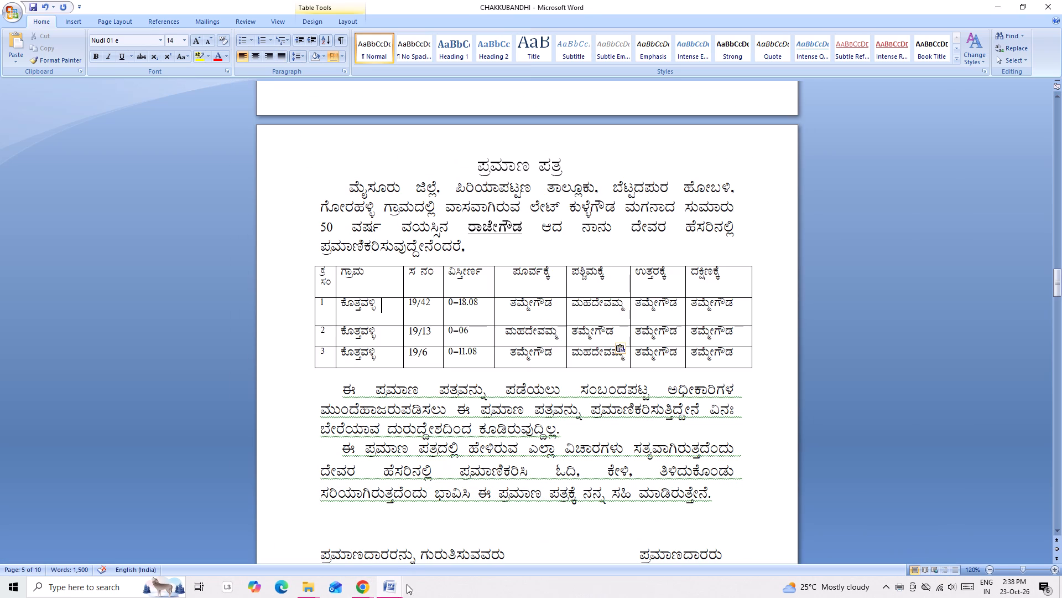
{"action": "left_click", "coordinate": [388, 586]}
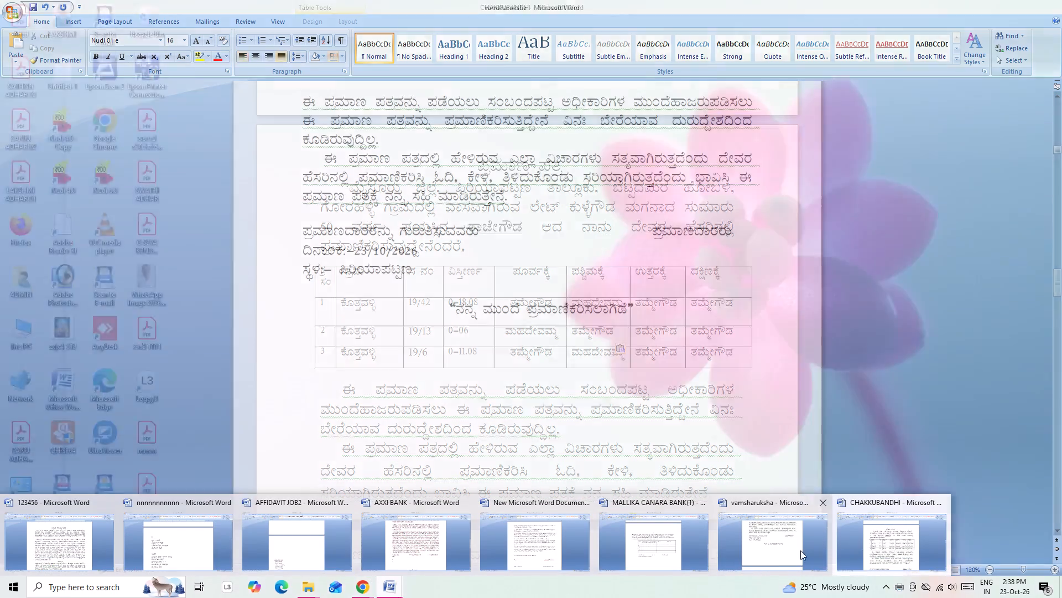
{"action": "left_click", "coordinate": [779, 541]}
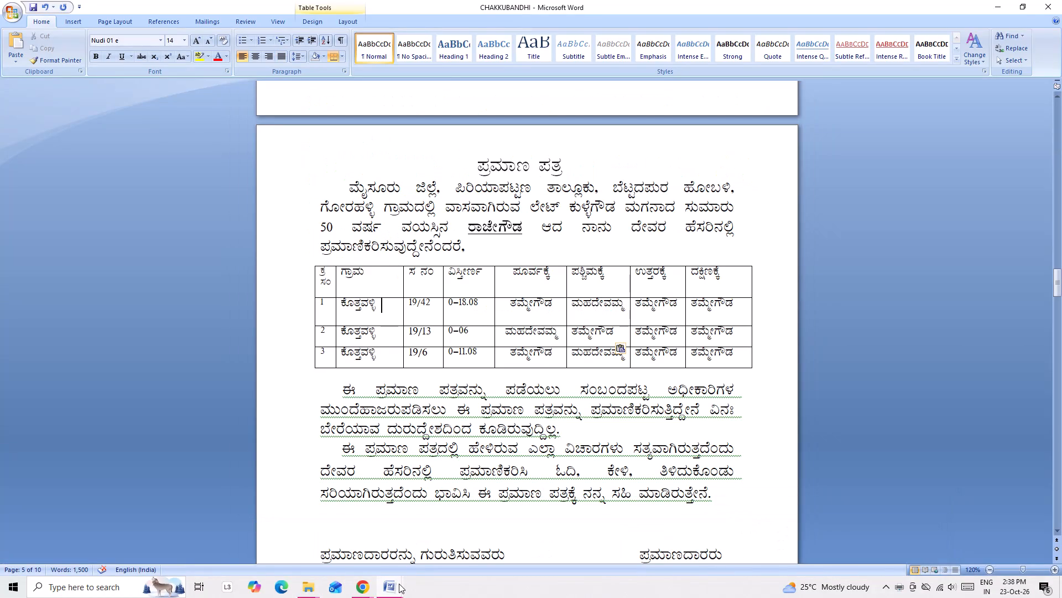
{"action": "left_click", "coordinate": [396, 587]}
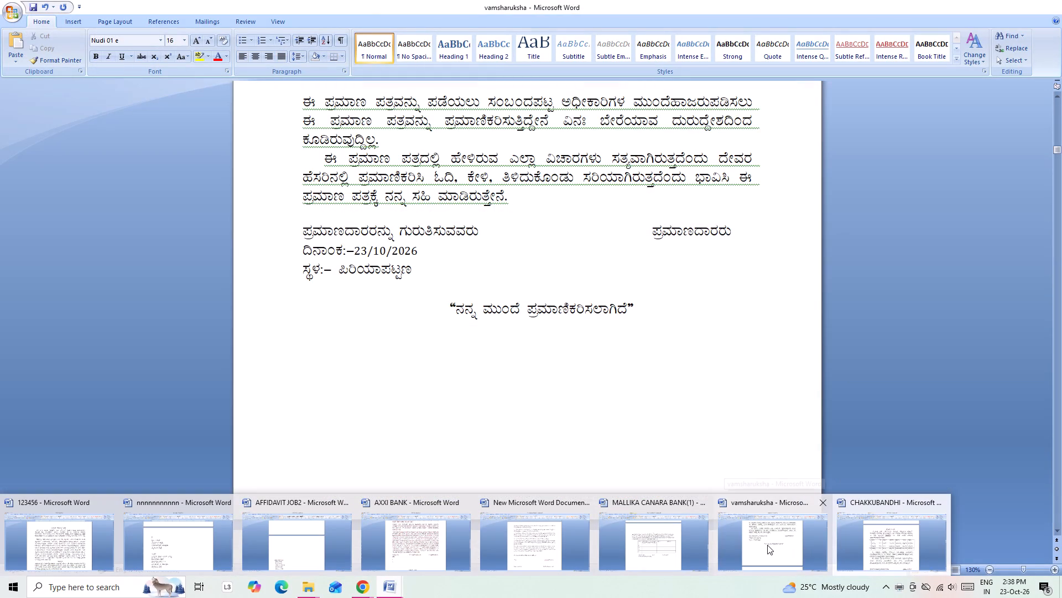
{"action": "left_click", "coordinate": [767, 545]}
{"action": "scroll", "coordinate": [612, 424], "scroll_direction": "up", "scroll_amount": 9}
{"action": "left_click", "coordinate": [418, 183]}
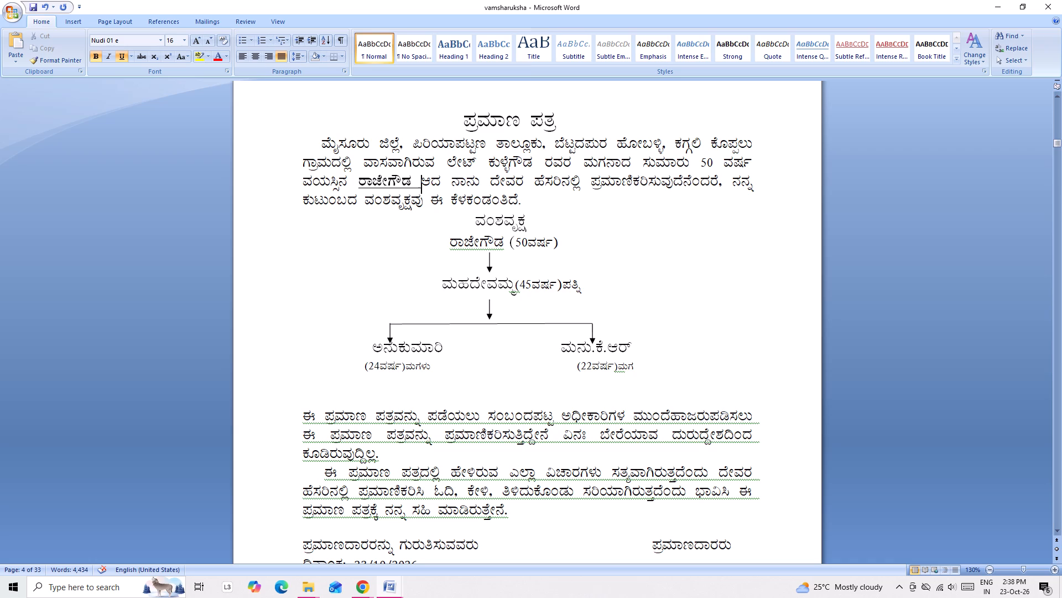
{"action": "left_click", "coordinate": [412, 182]}
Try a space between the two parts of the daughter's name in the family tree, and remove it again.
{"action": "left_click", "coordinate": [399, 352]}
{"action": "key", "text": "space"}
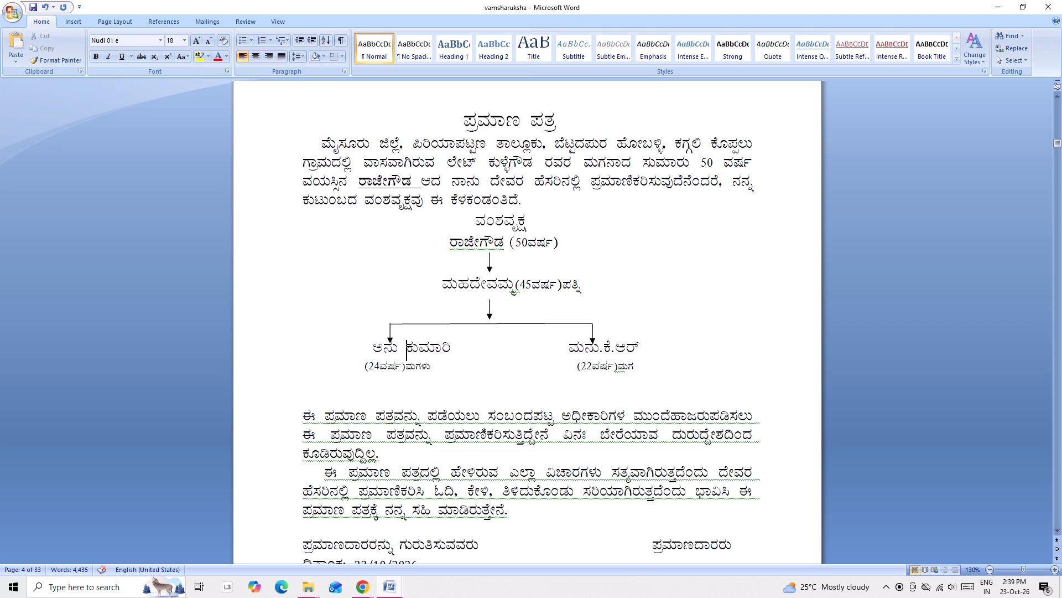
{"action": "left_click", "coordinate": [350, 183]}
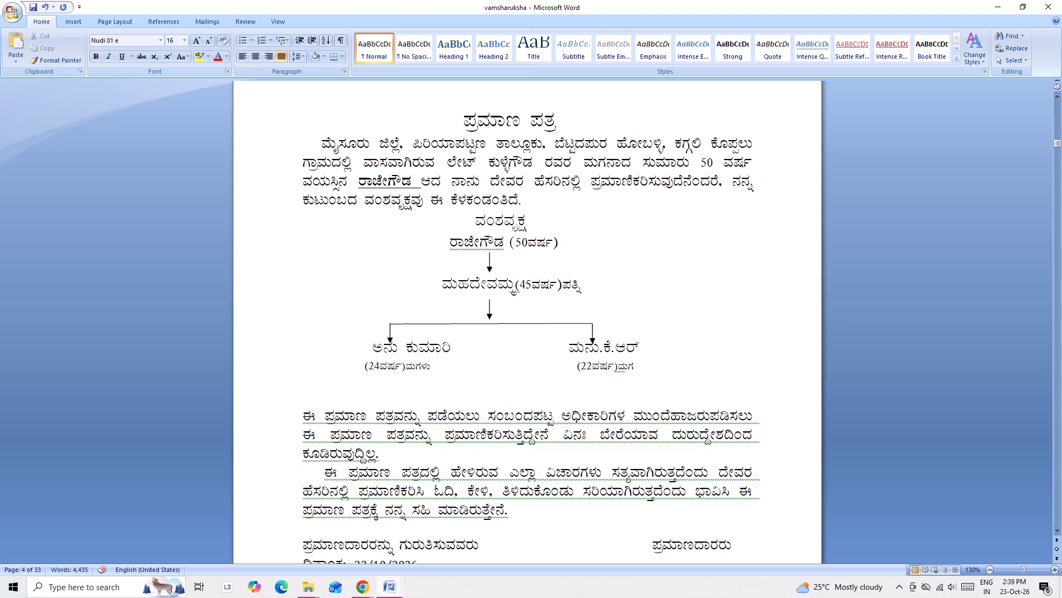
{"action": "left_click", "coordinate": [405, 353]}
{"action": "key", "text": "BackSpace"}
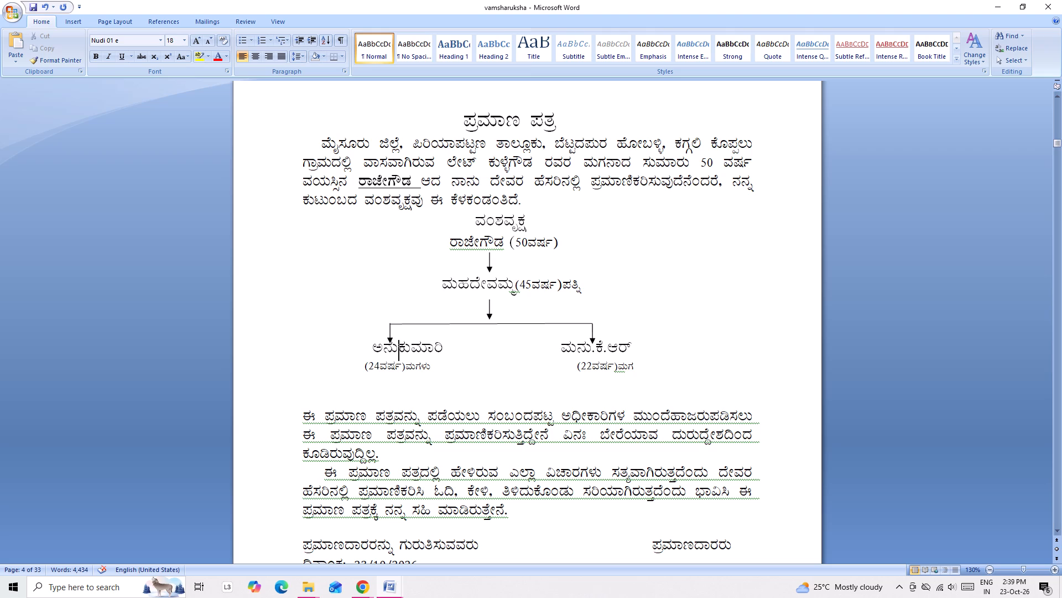
Print only the current page of the vamsharuksha document, the family-tree certificate, on the EPSON L3250 Series.
{"action": "left_click", "coordinate": [762, 149]}
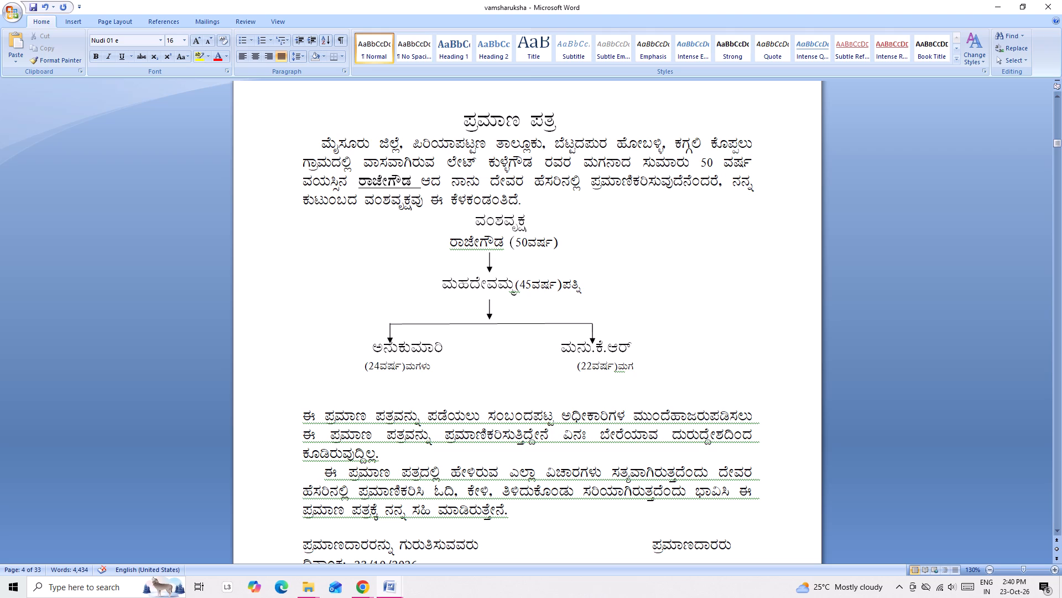
{"action": "left_click", "coordinate": [351, 183]}
{"action": "key", "text": "ctrl+p"}
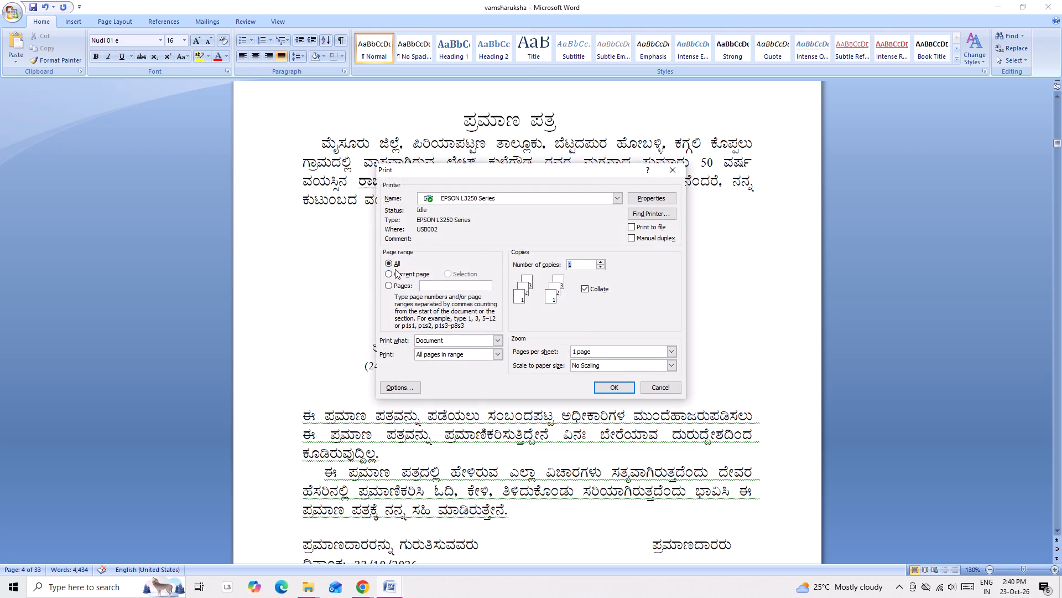
{"action": "left_click", "coordinate": [387, 279]}
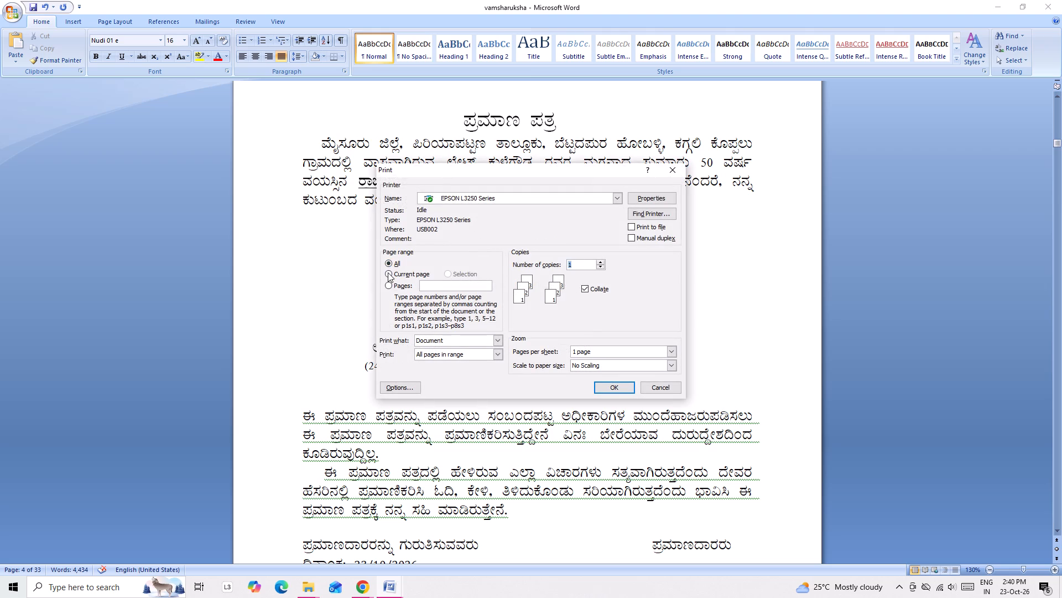
{"action": "left_click", "coordinate": [388, 273]}
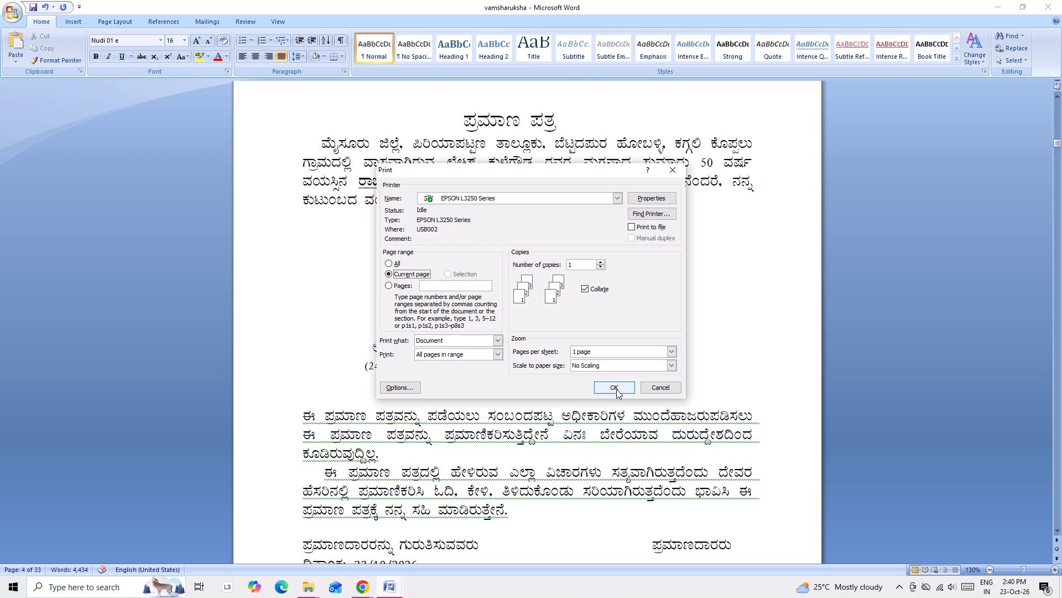
{"action": "left_click", "coordinate": [616, 389]}
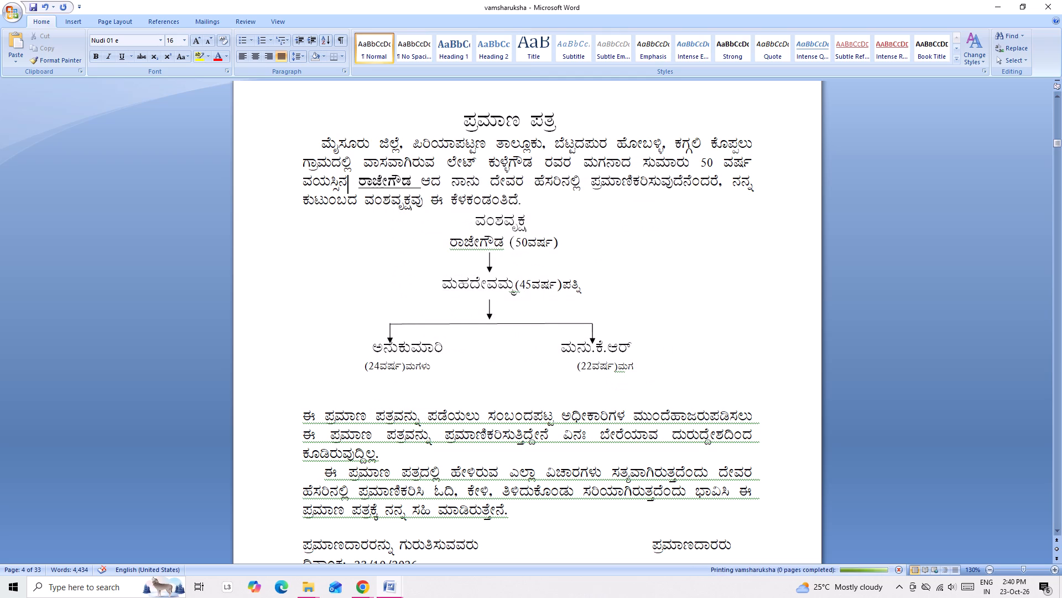
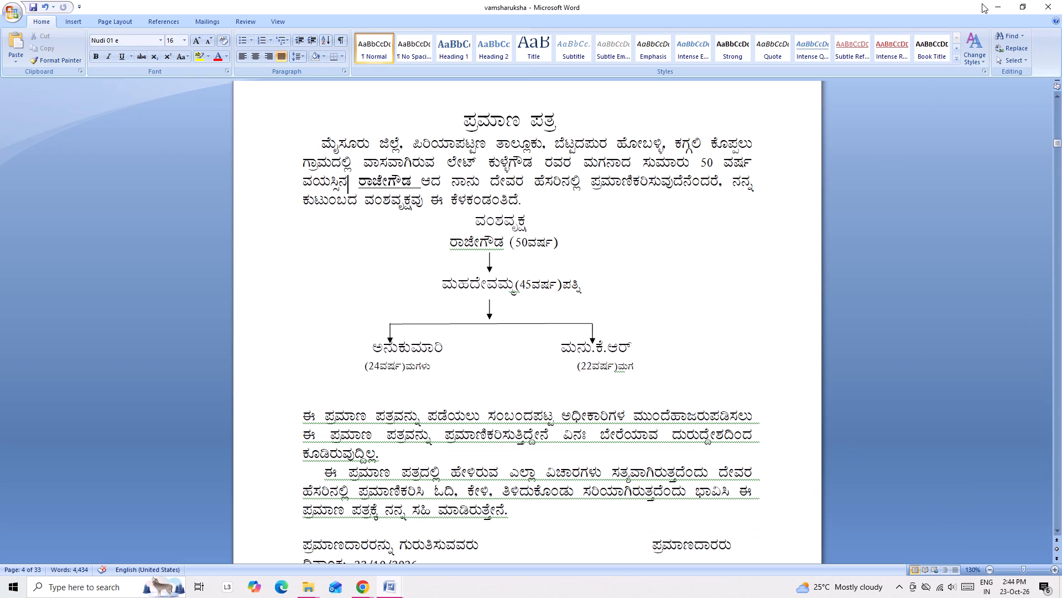
Minimize the open document, folder and browser windows, and open the New Volume (E:) drive from This PC on the desktop.
{"action": "left_click", "coordinate": [996, 3]}
{"action": "left_click", "coordinate": [997, 3]}
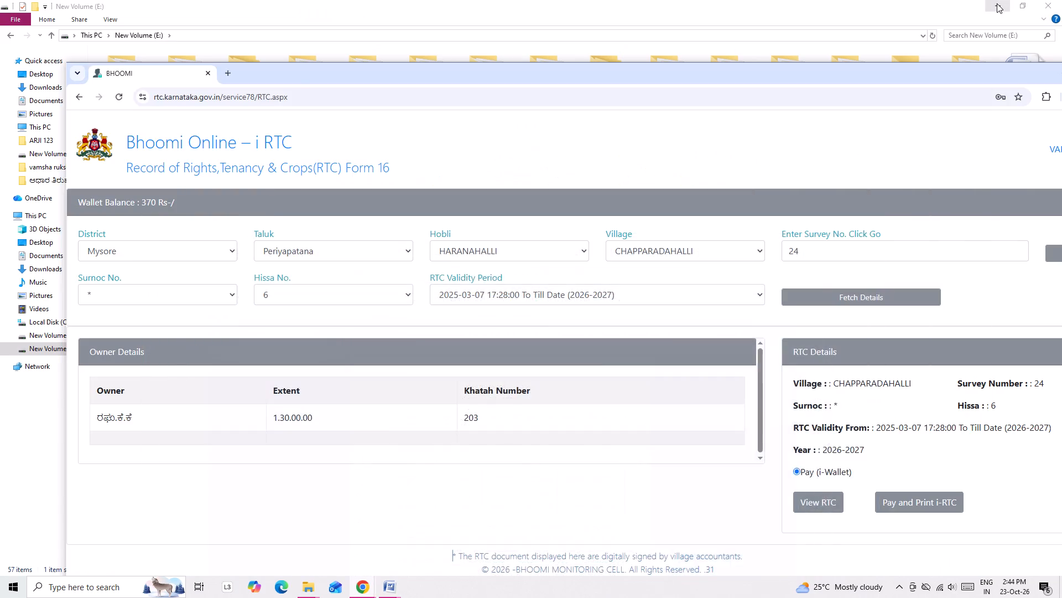
{"action": "left_click", "coordinate": [997, 3]}
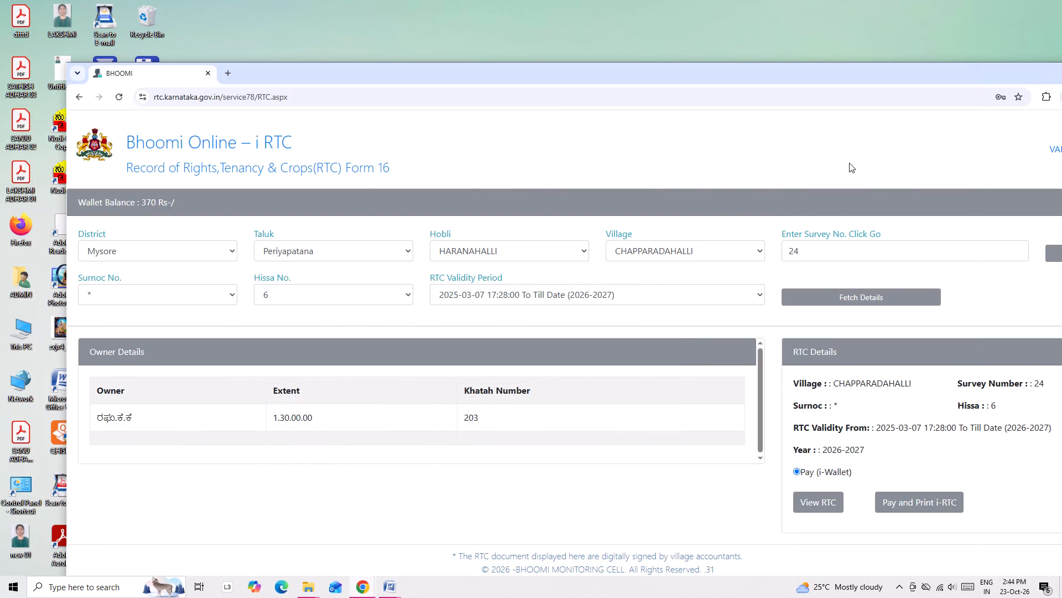
{"action": "left_click", "coordinate": [1061, 80]}
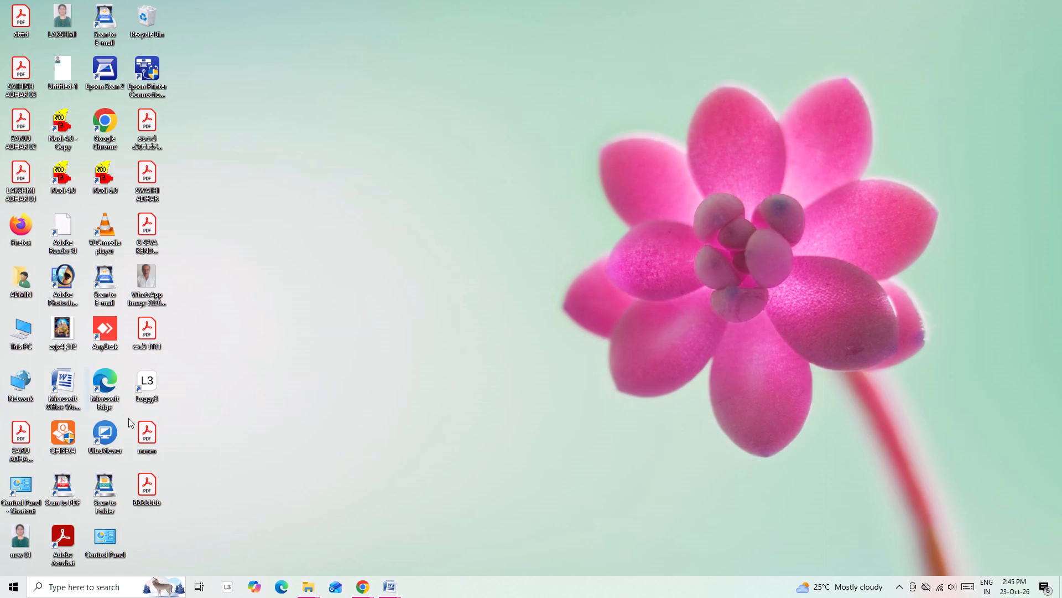
{"action": "double_click", "coordinate": [26, 335]}
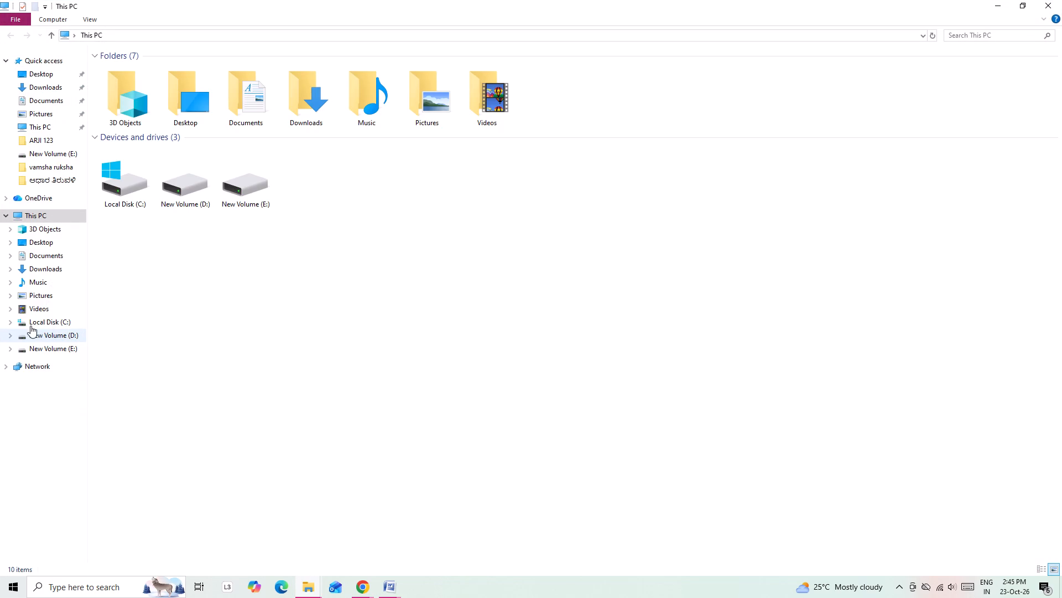
{"action": "left_click", "coordinate": [389, 583]}
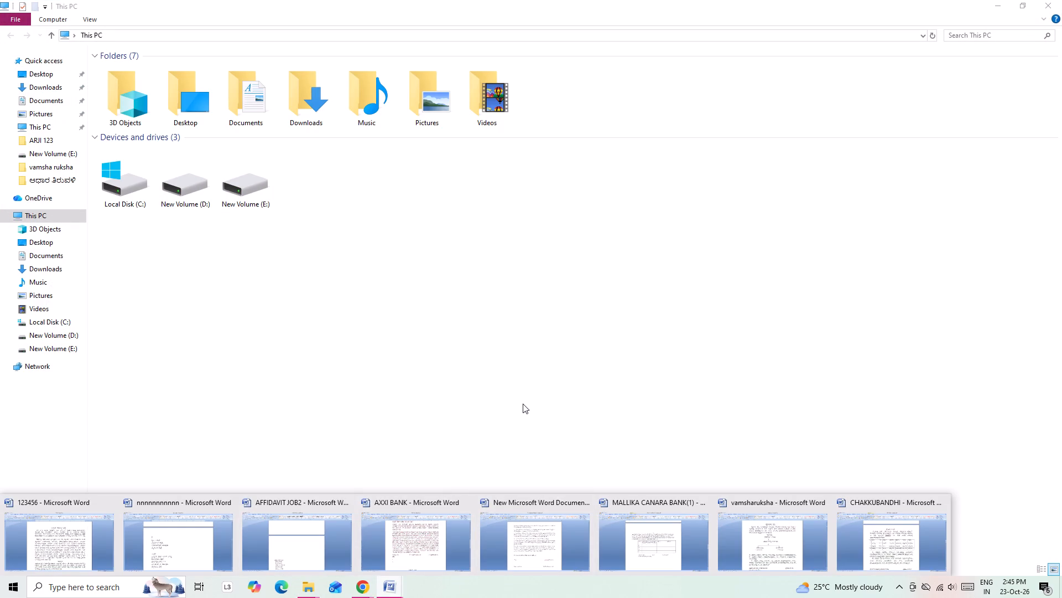
{"action": "left_click", "coordinate": [523, 404]}
{"action": "left_click", "coordinate": [248, 190]}
{"action": "left_click", "coordinate": [248, 190]}
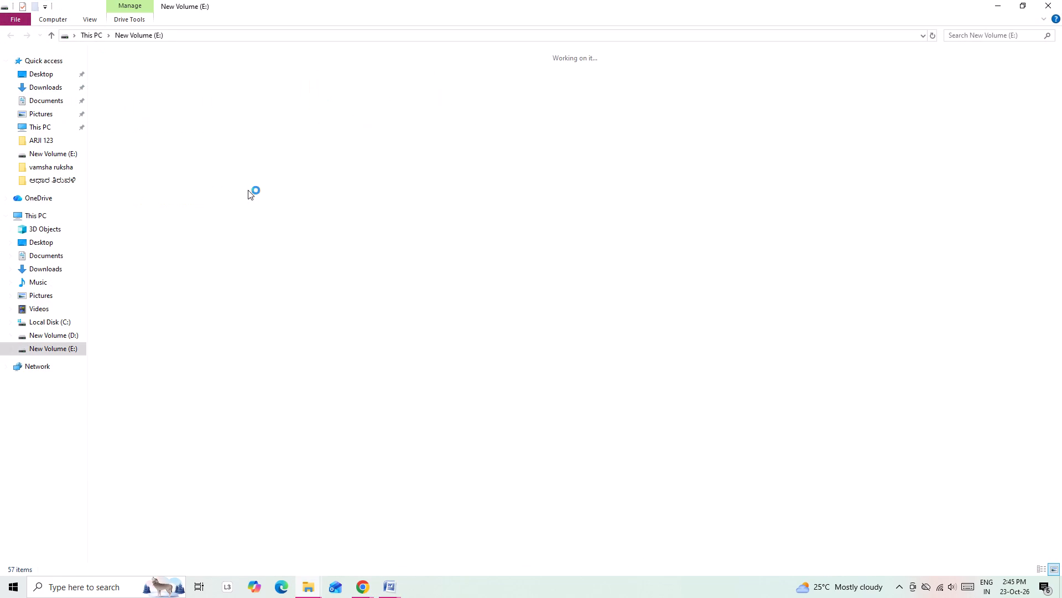
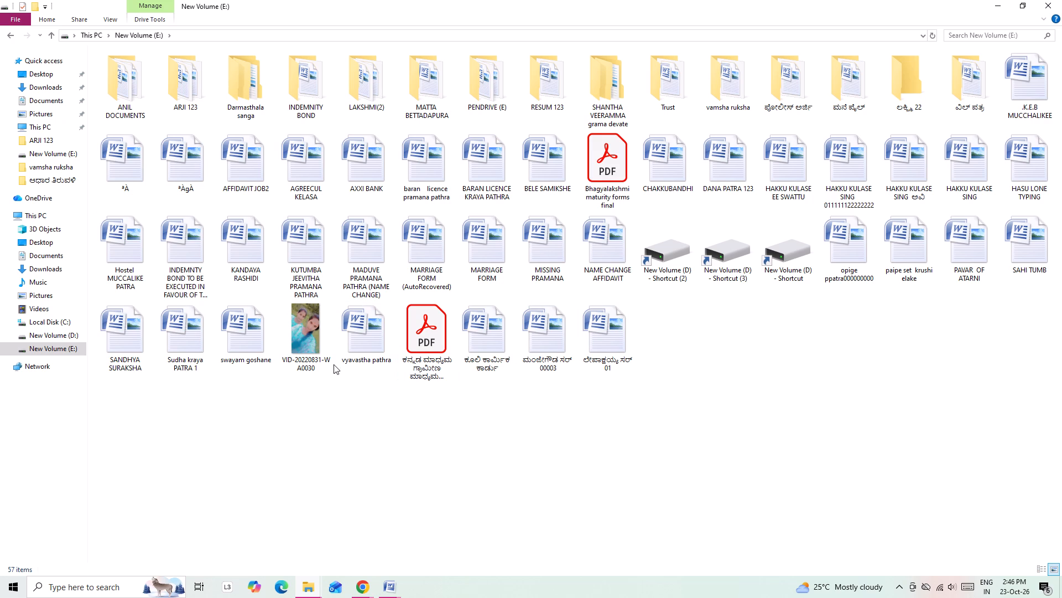
Open the swayam goshane document from the New Volume (E:) drive.
{"action": "double_click", "coordinate": [257, 335]}
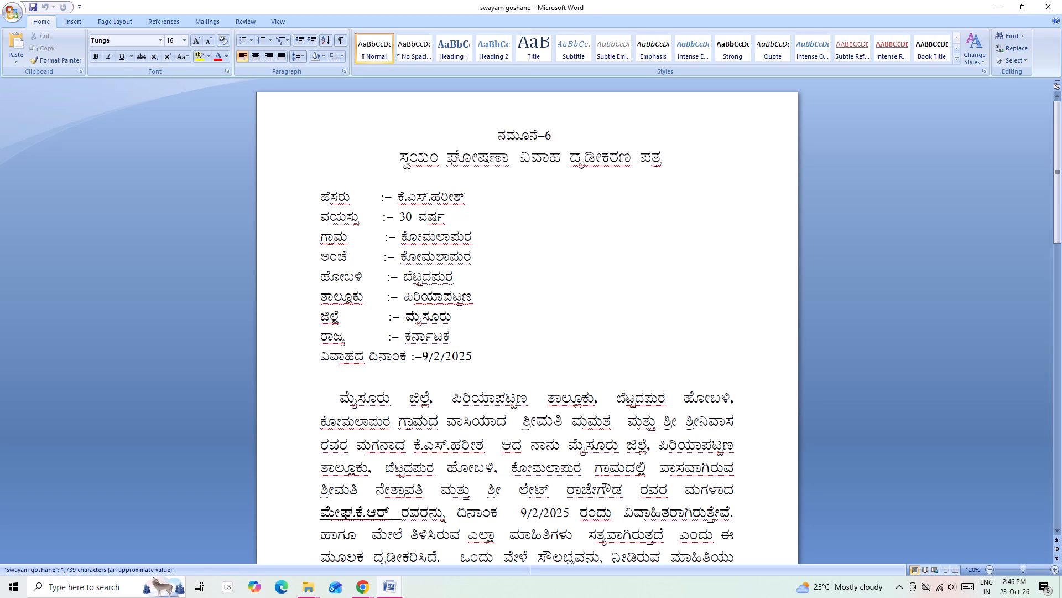
Replace the name in the ಹೆಸರು line of the marriage self-declaration with the new declarant's name and initials in Kannada.
{"action": "left_click_drag", "start_coordinate": [471, 199], "coordinate": [393, 204]}
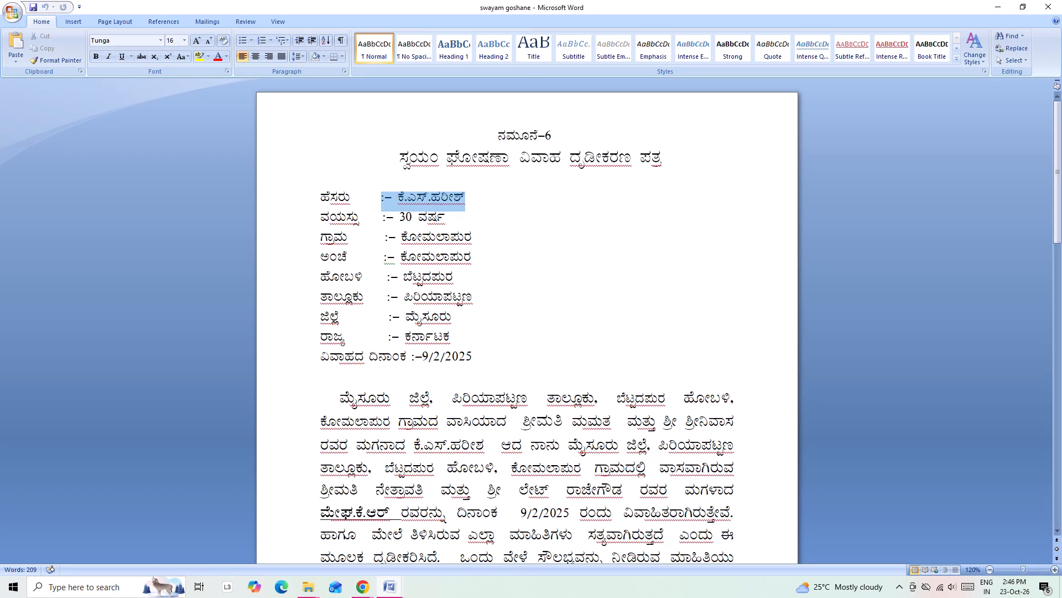
{"action": "left_click_drag", "start_coordinate": [393, 204], "coordinate": [391, 205]}
{"action": "left_click", "coordinate": [459, 231]}
{"action": "left_click_drag", "start_coordinate": [471, 197], "coordinate": [456, 193]}
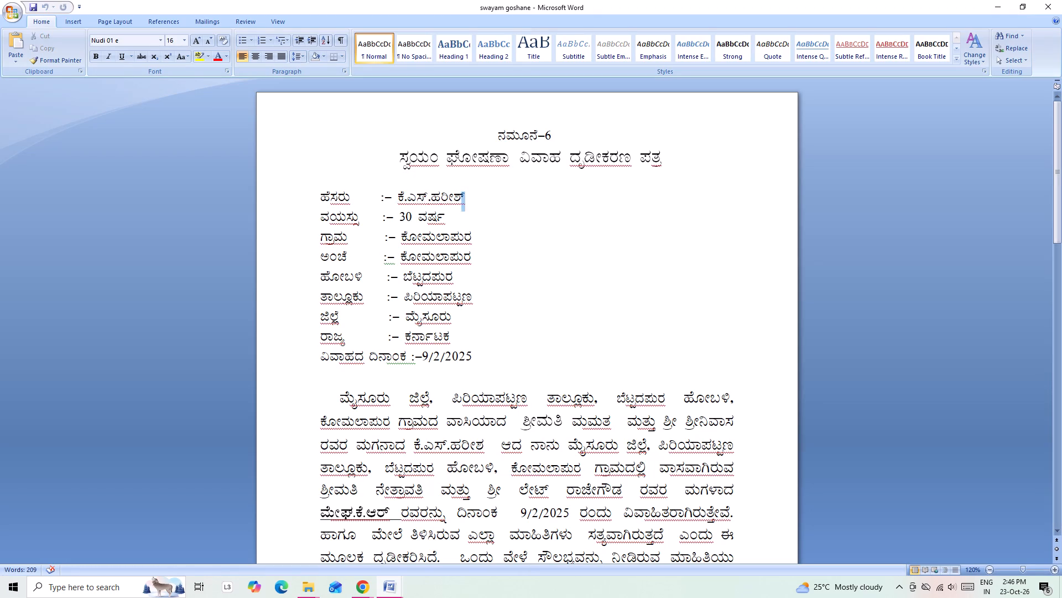
{"action": "left_click_drag", "start_coordinate": [456, 193], "coordinate": [397, 193]}
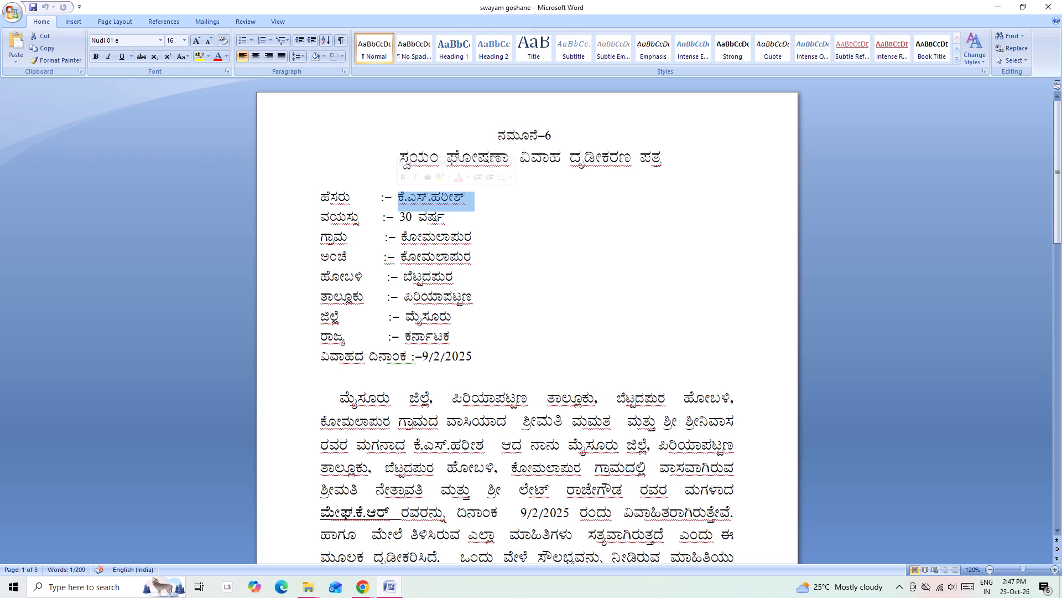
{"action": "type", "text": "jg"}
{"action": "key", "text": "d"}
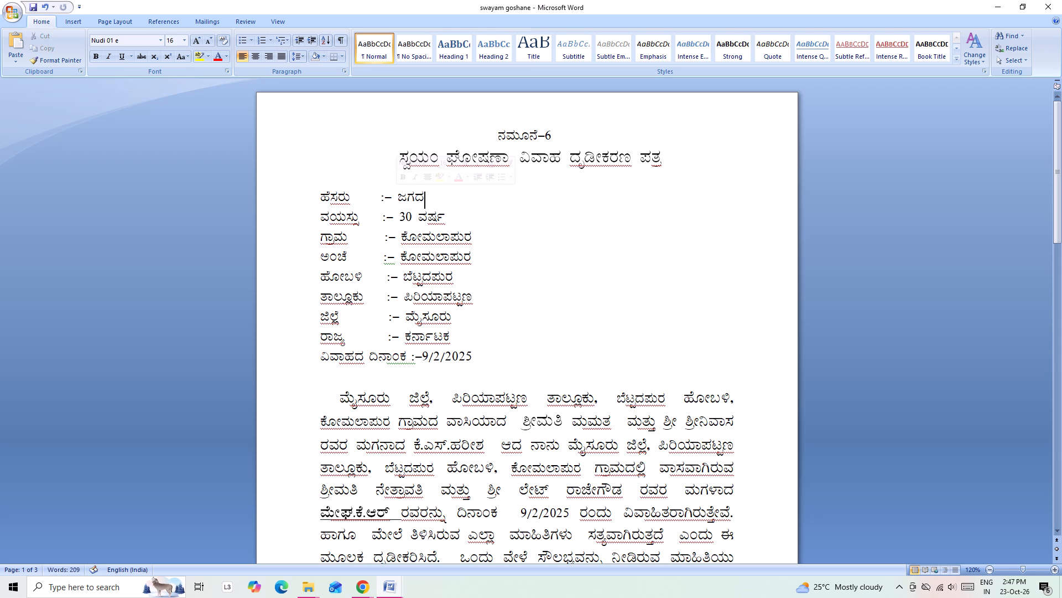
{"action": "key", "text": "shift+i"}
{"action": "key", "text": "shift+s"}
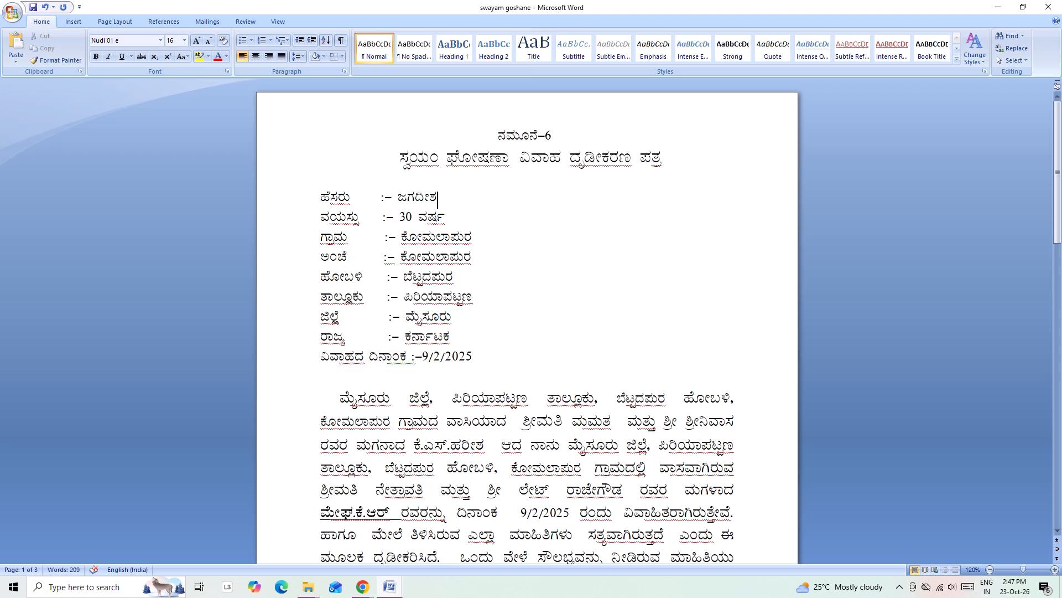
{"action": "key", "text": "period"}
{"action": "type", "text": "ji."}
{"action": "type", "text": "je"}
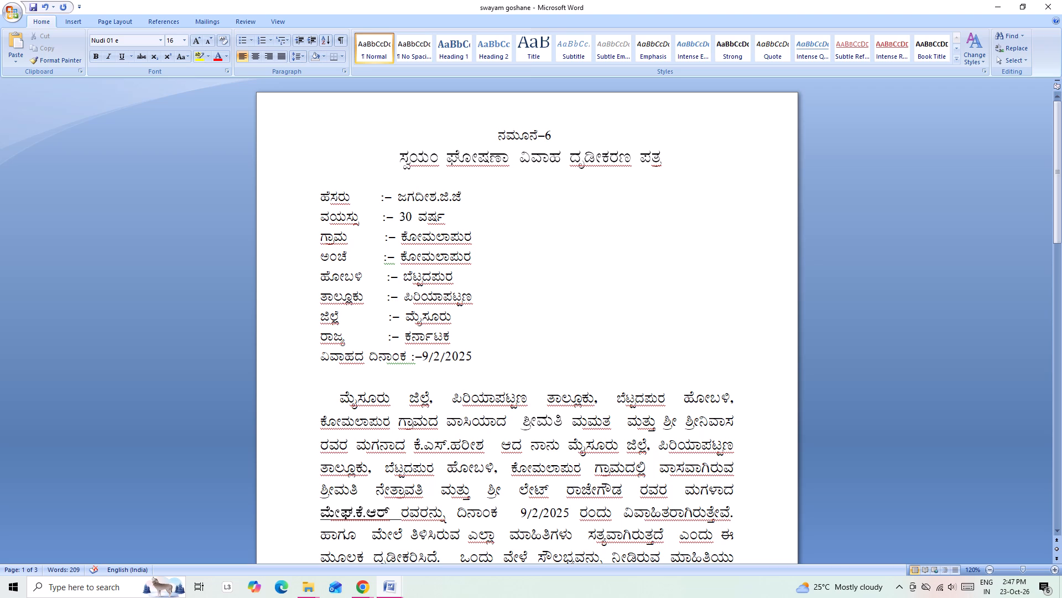
Set the age in the ವಯಸ್ಸು line to 34.
{"action": "left_click_drag", "start_coordinate": [415, 219], "coordinate": [408, 219]}
{"action": "key", "text": "4"}
Change the village in the ಗ್ರಾಮ line to ಗೋರಹಳ್ಳಿ.
{"action": "left_click_drag", "start_coordinate": [476, 243], "coordinate": [415, 236]}
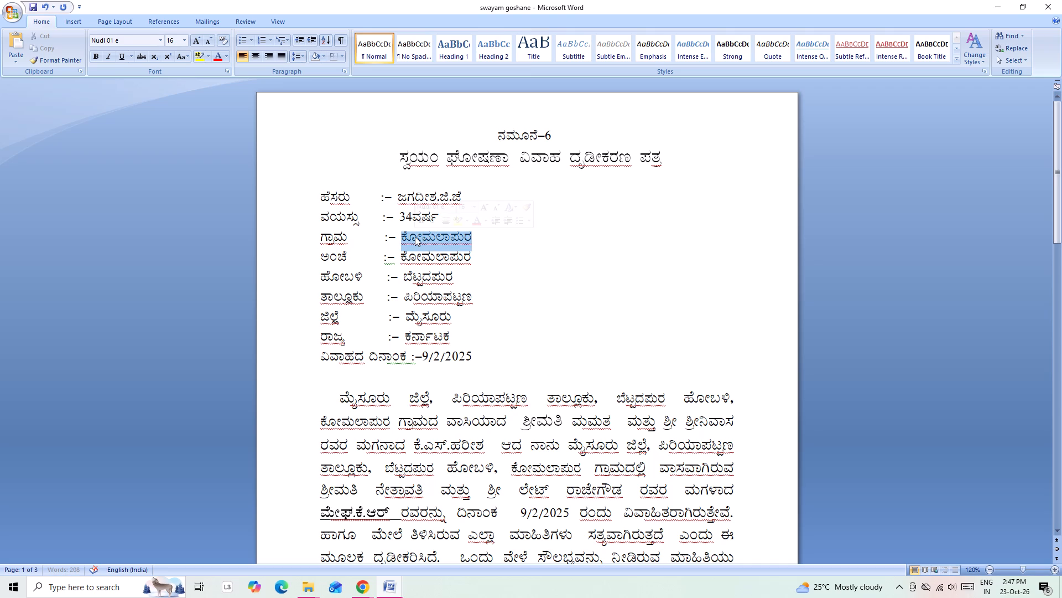
{"action": "key", "text": "g"}
{"action": "key", "text": "shift+o"}
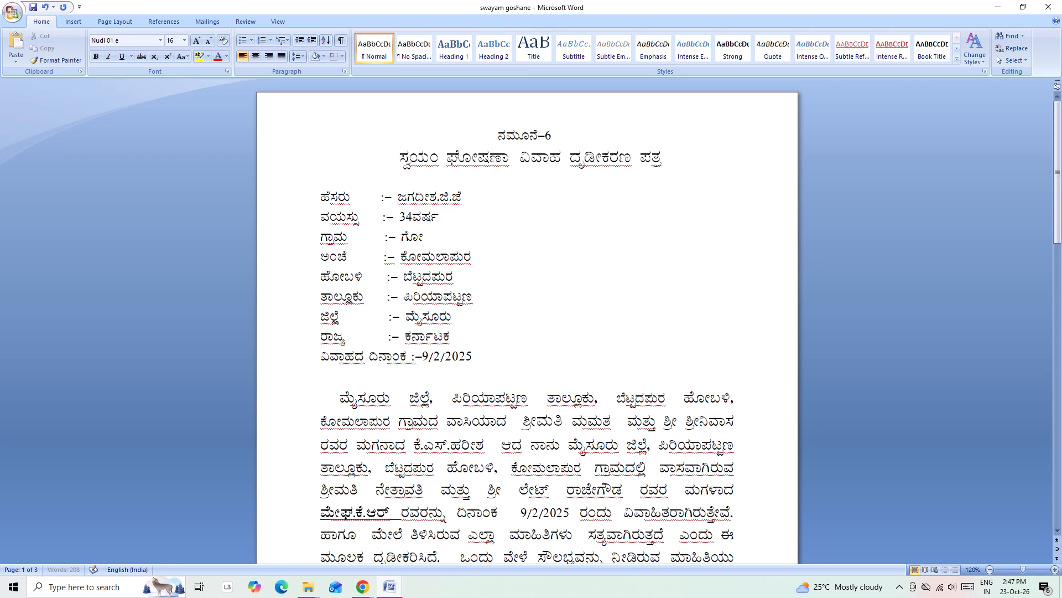
{"action": "key", "text": "r"}
{"action": "type", "text": "hLfLi"}
Copy the village name ಗೋರಹಳ್ಳಿ from the ಗ್ರಾಮ line over the post office name in the ಅಂಚೆ line.
{"action": "left_click_drag", "start_coordinate": [464, 243], "coordinate": [409, 235]}
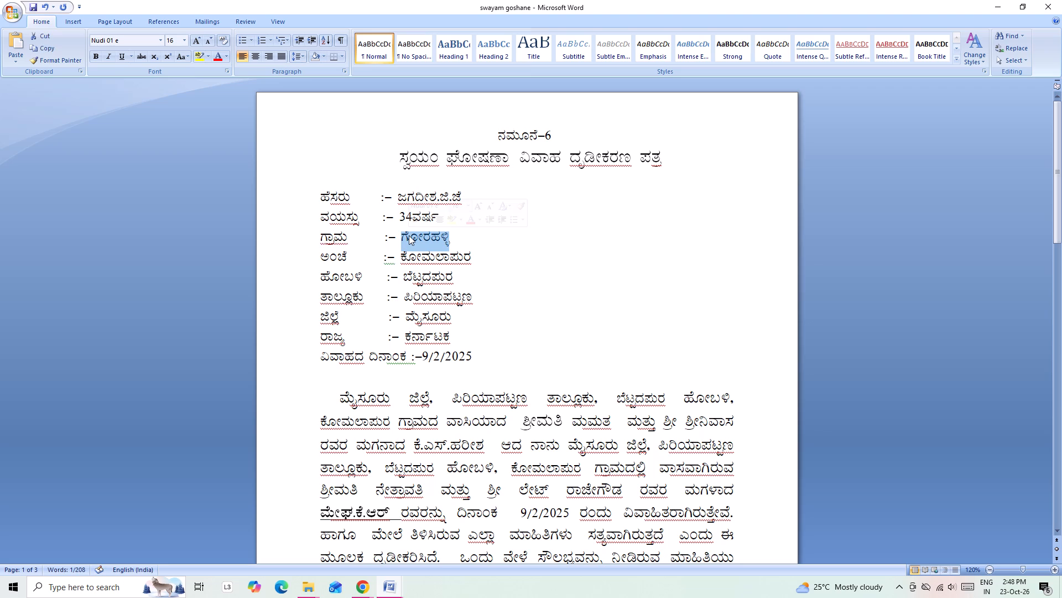
{"action": "key", "text": "ctrl+c"}
{"action": "left_click_drag", "start_coordinate": [481, 261], "coordinate": [455, 257]}
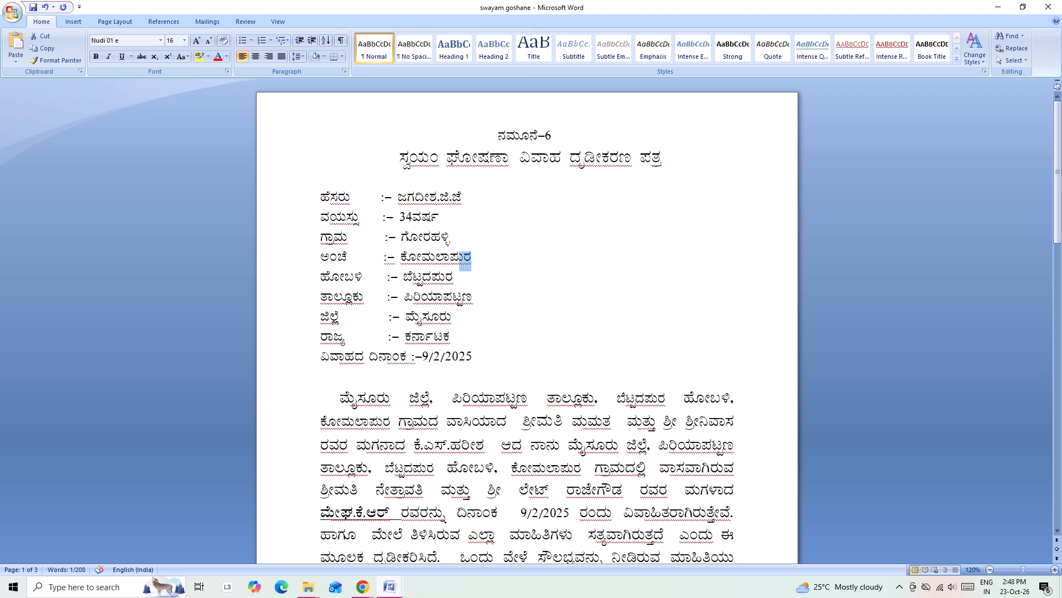
{"action": "left_click_drag", "start_coordinate": [455, 257], "coordinate": [410, 261]}
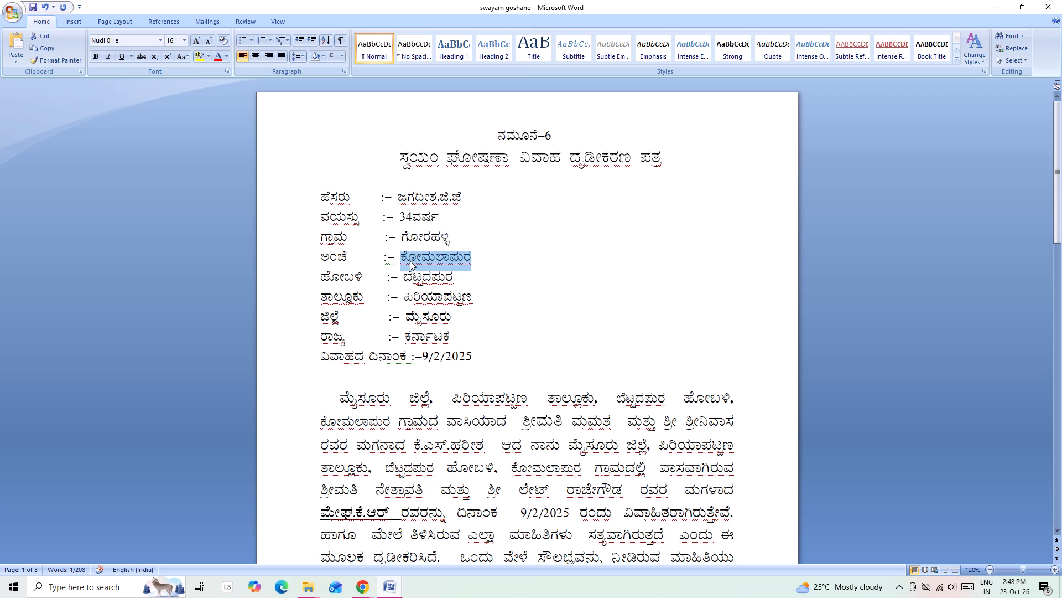
{"action": "key", "text": "ctrl+v"}
{"action": "left_click", "coordinate": [483, 287]}
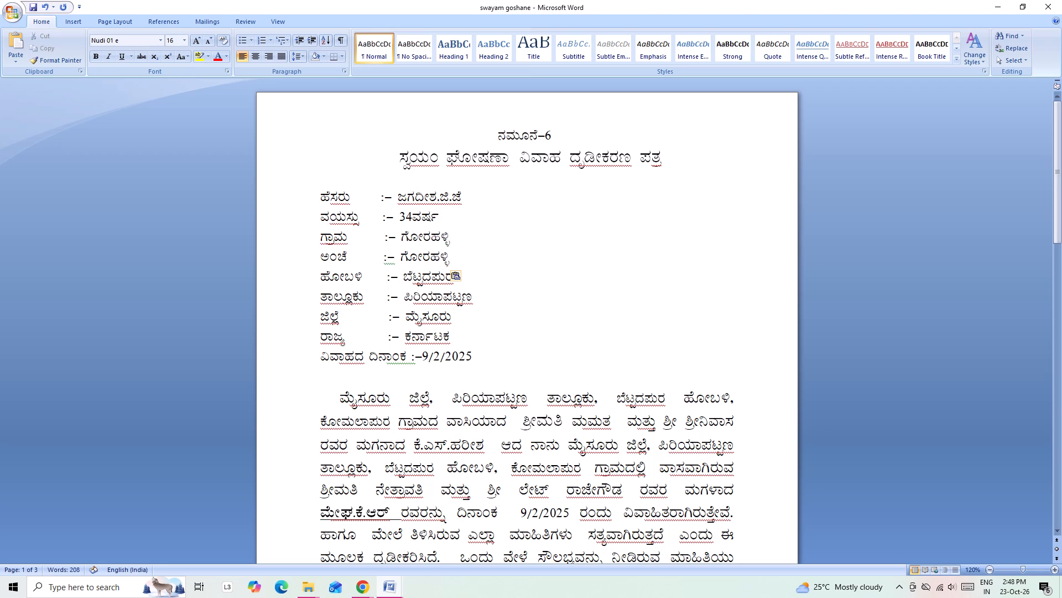
{"action": "left_click_drag", "start_coordinate": [472, 277], "coordinate": [407, 282]}
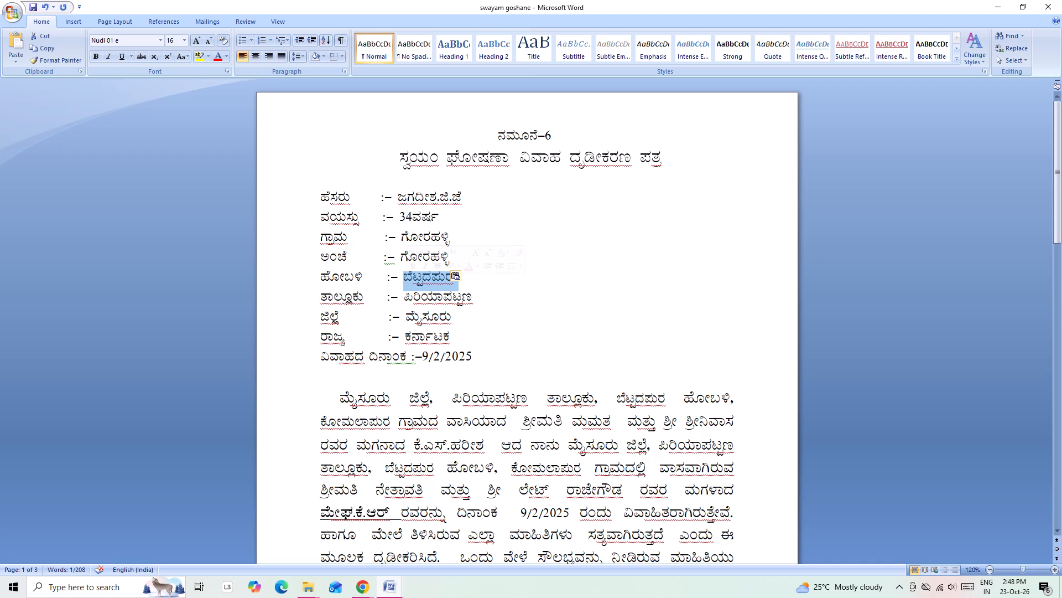
{"action": "left_click", "coordinate": [488, 297]}
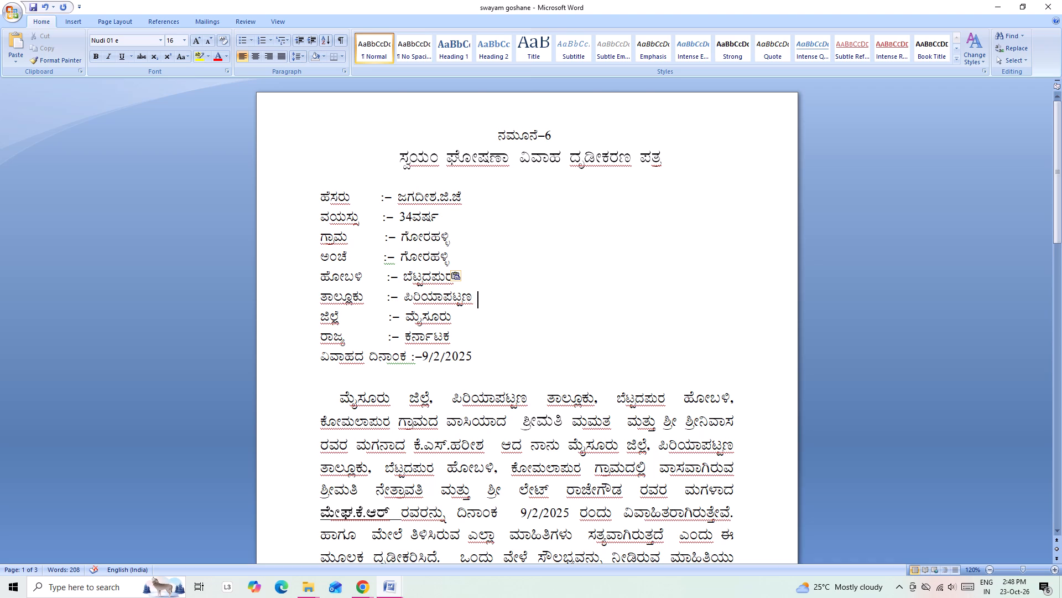
Copy ಗೋರಹಳ್ಳಿ from the ಗ್ರಾಮ line over the first village name in the declaration paragraph, before ಗ್ರಾಮದ ವಾಸಿಯಾದ.
{"action": "scroll", "coordinate": [460, 403], "scroll_direction": "down", "scroll_amount": 2}
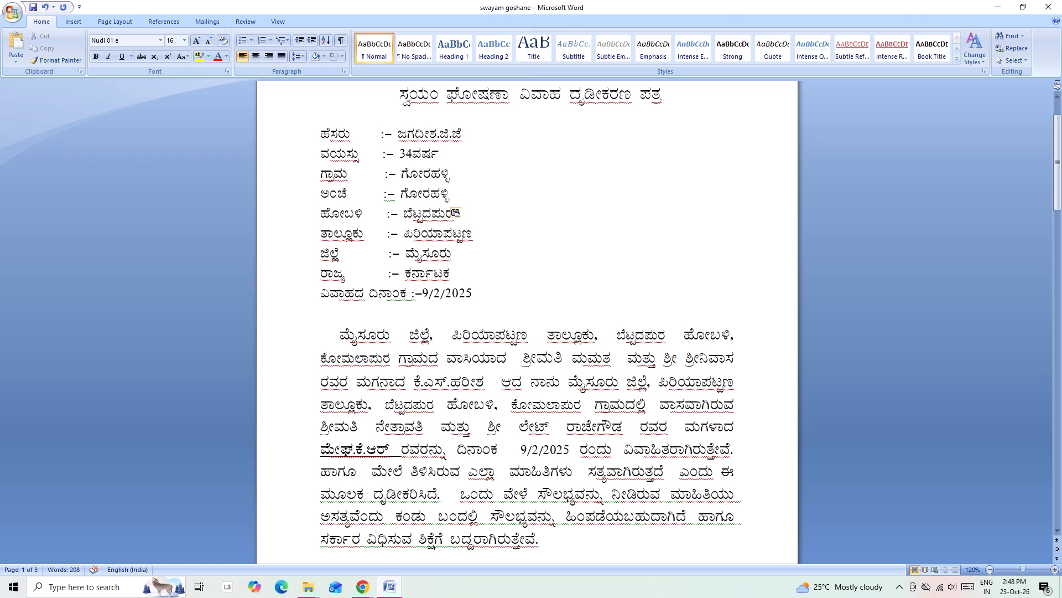
{"action": "left_click_drag", "start_coordinate": [454, 179], "coordinate": [407, 182]}
{"action": "key", "text": "ctrl+c"}
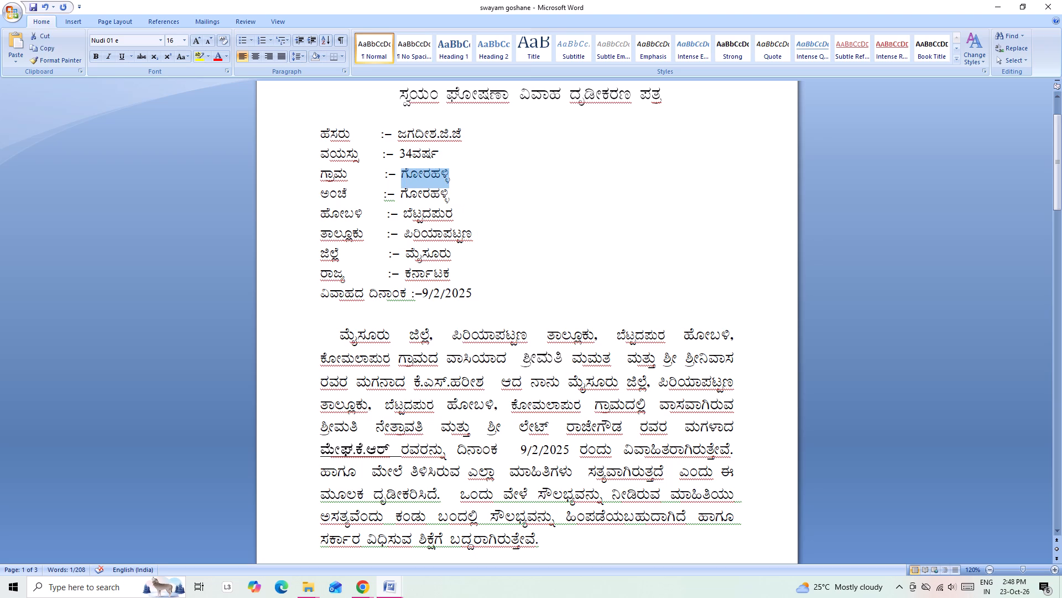
{"action": "left_click_drag", "start_coordinate": [391, 359], "coordinate": [308, 362]}
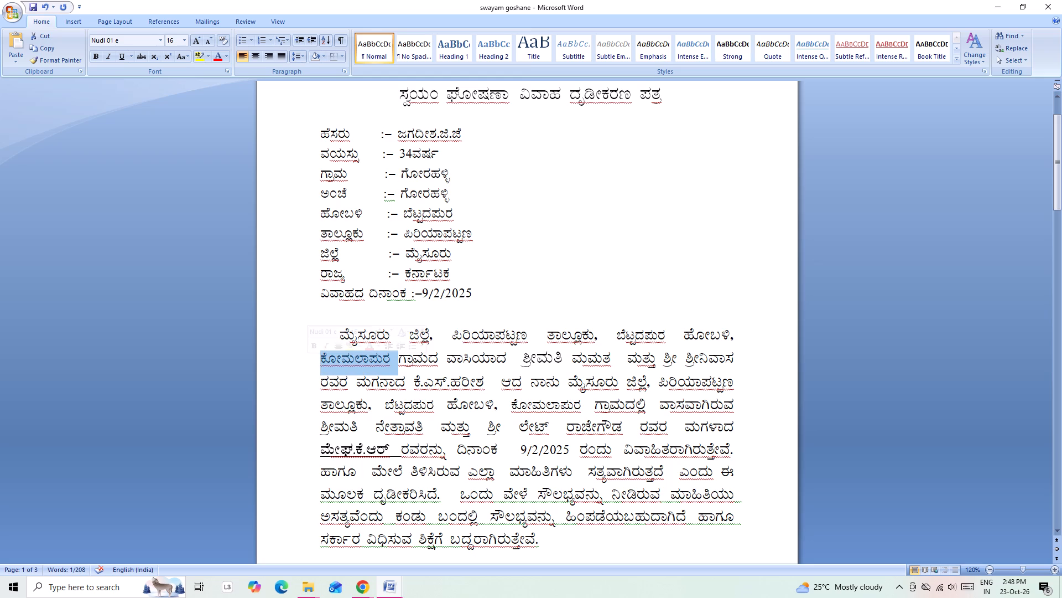
{"action": "key", "text": "ctrl+v"}
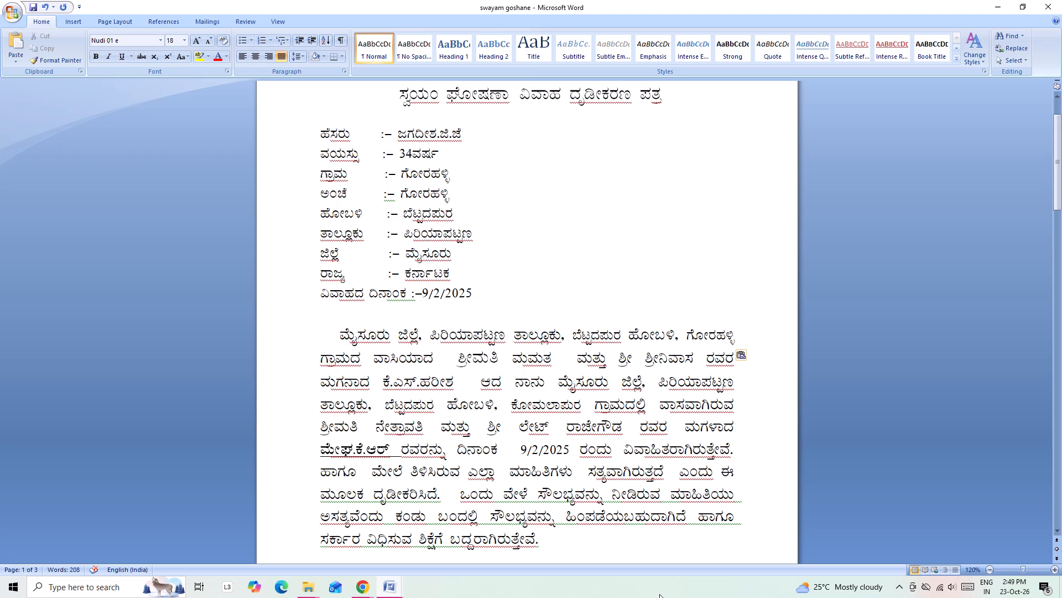
Replace the bride's name after ಮಗಳಾದ in the declaration paragraph with the new bride's name and initials, ending in a period.
{"action": "scroll", "coordinate": [659, 594], "scroll_direction": "down", "scroll_amount": 3}
{"action": "left_click_drag", "start_coordinate": [388, 450], "coordinate": [319, 456]}
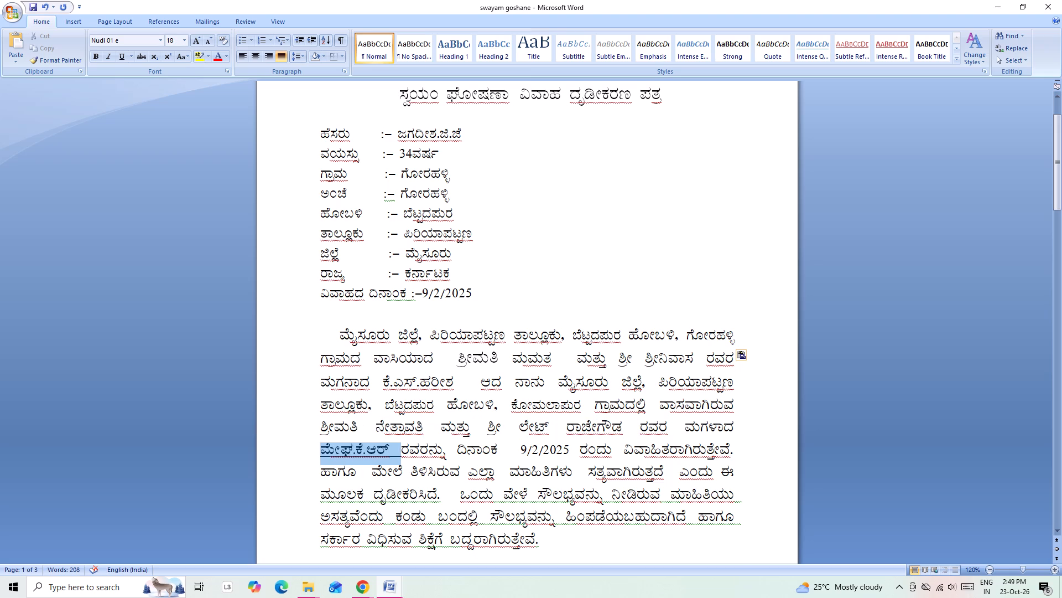
{"action": "left_click_drag", "start_coordinate": [319, 456], "coordinate": [318, 457]}
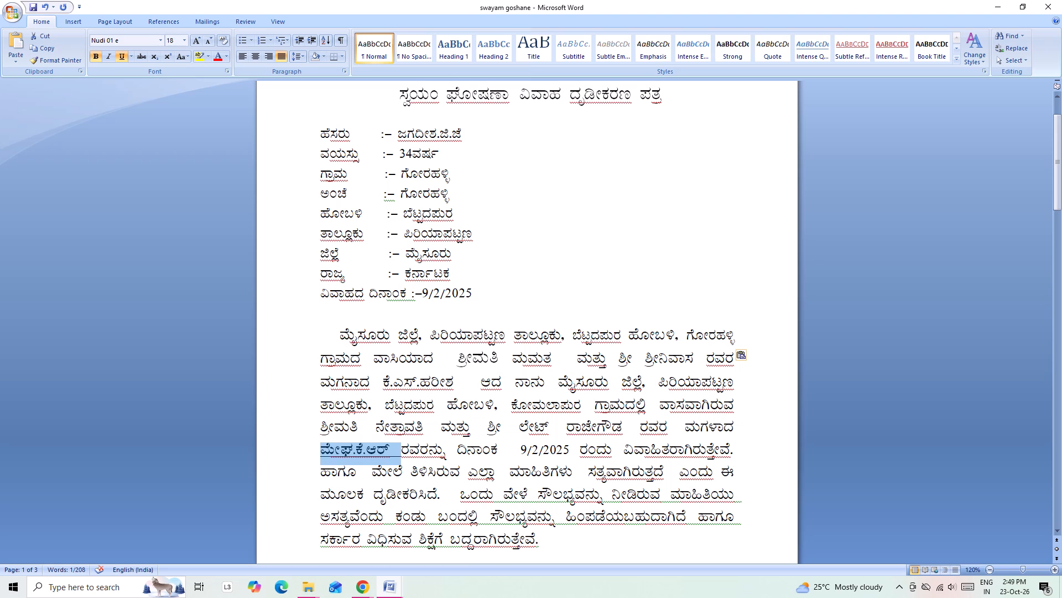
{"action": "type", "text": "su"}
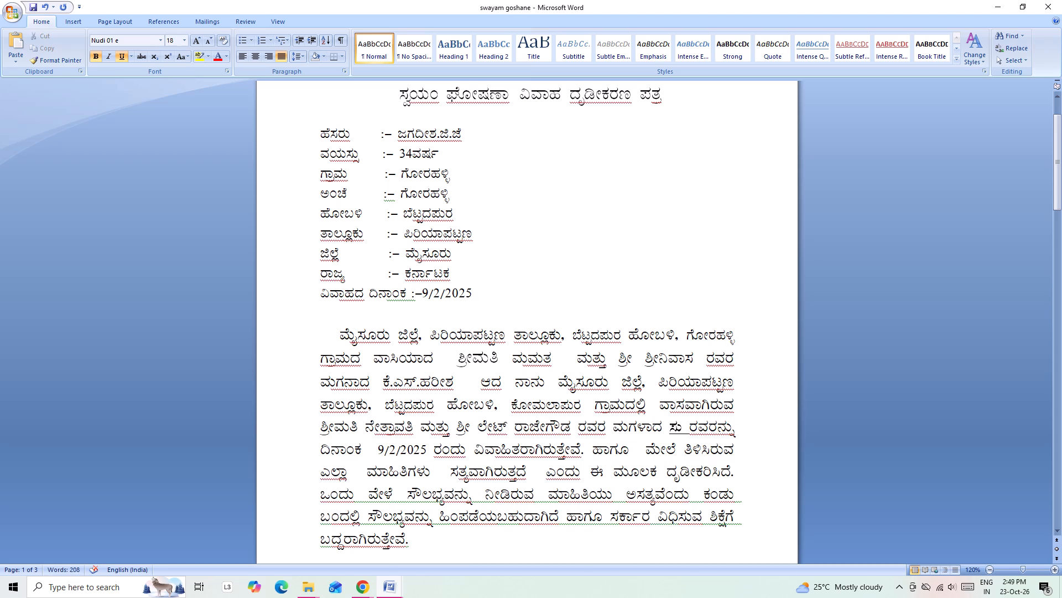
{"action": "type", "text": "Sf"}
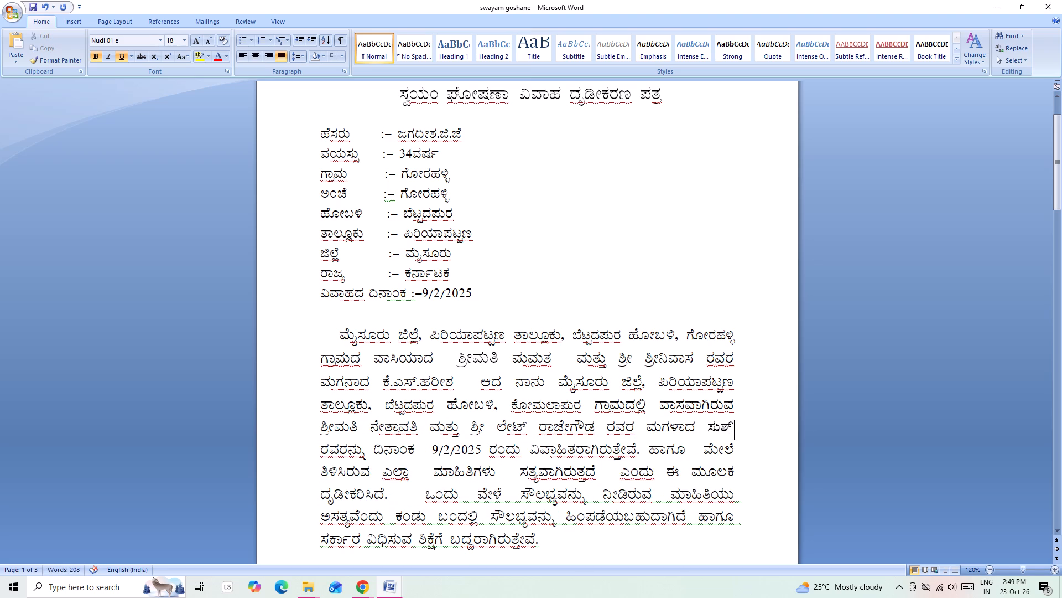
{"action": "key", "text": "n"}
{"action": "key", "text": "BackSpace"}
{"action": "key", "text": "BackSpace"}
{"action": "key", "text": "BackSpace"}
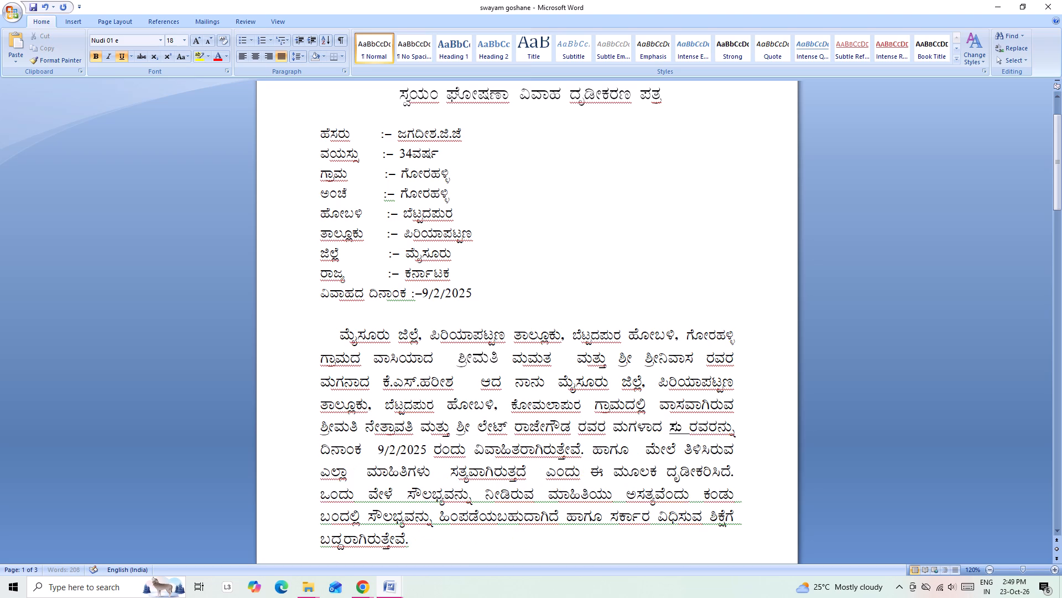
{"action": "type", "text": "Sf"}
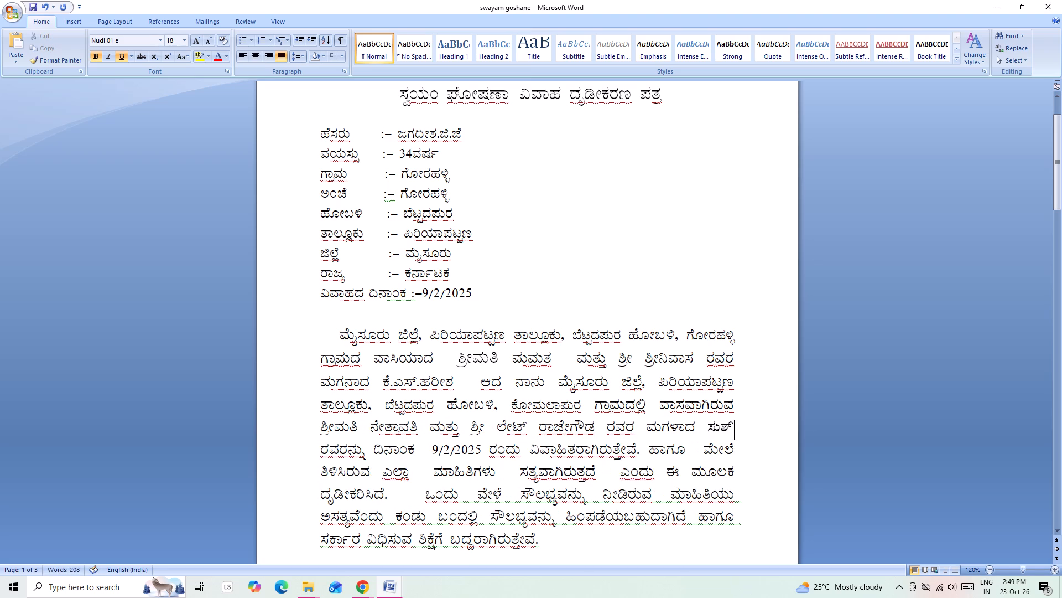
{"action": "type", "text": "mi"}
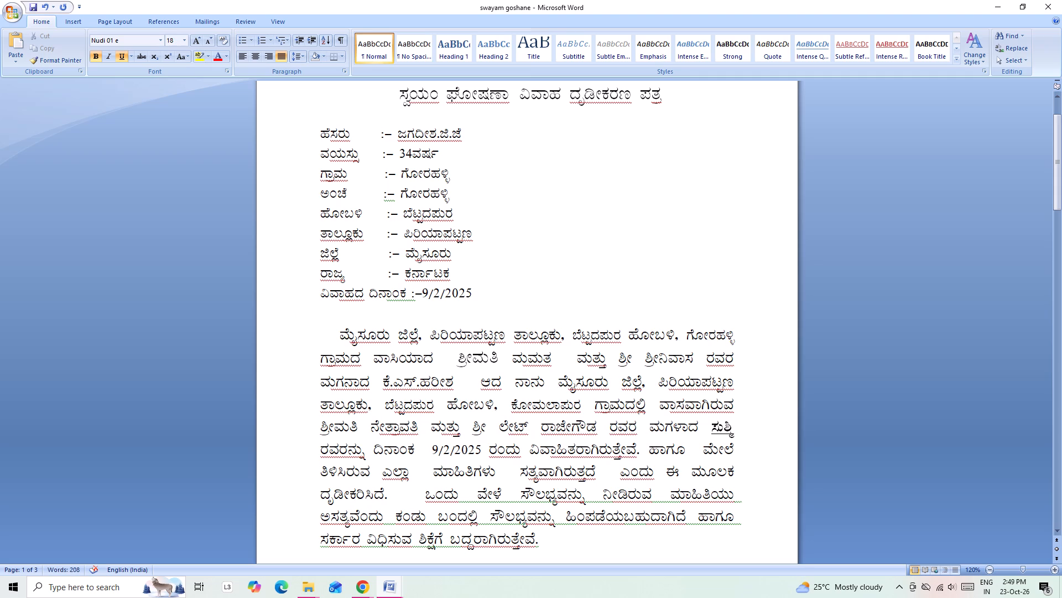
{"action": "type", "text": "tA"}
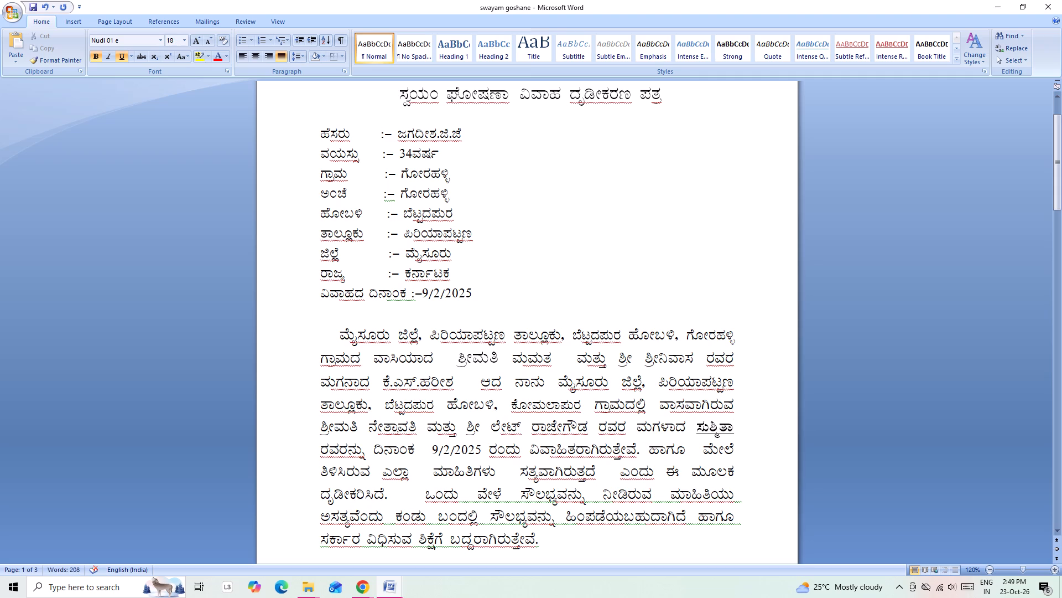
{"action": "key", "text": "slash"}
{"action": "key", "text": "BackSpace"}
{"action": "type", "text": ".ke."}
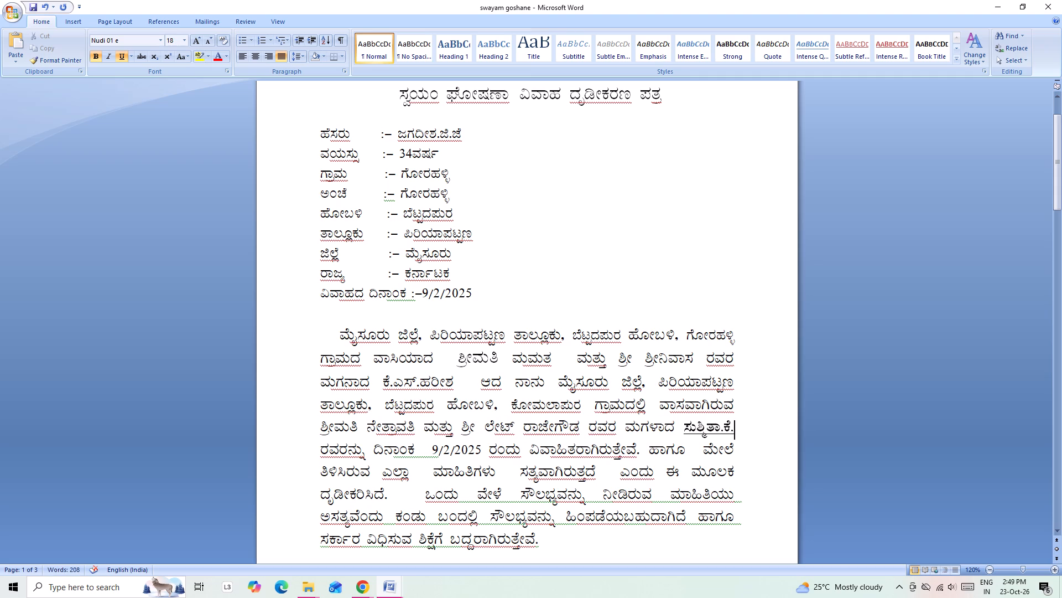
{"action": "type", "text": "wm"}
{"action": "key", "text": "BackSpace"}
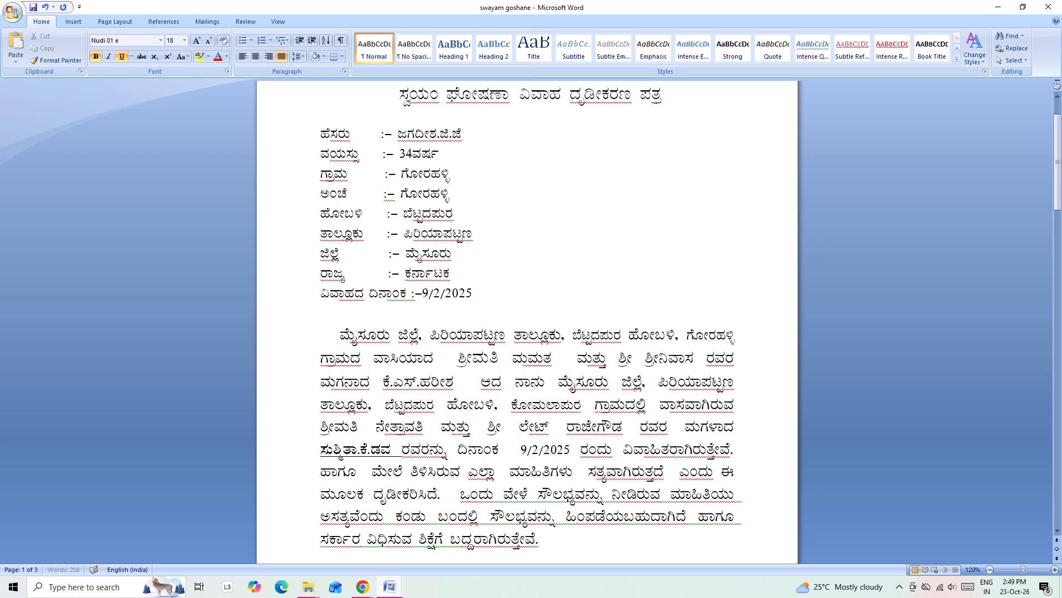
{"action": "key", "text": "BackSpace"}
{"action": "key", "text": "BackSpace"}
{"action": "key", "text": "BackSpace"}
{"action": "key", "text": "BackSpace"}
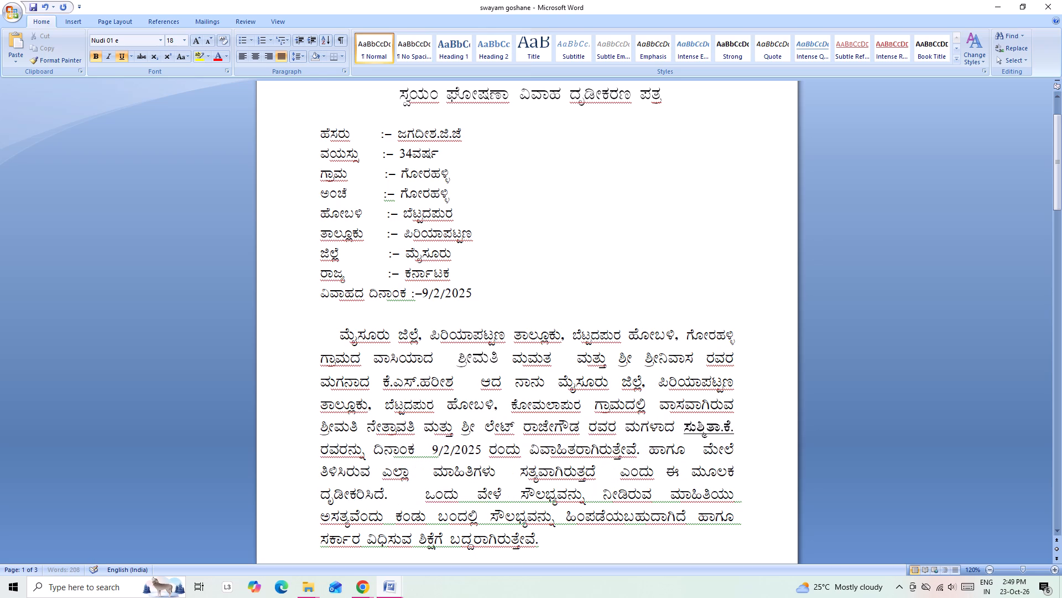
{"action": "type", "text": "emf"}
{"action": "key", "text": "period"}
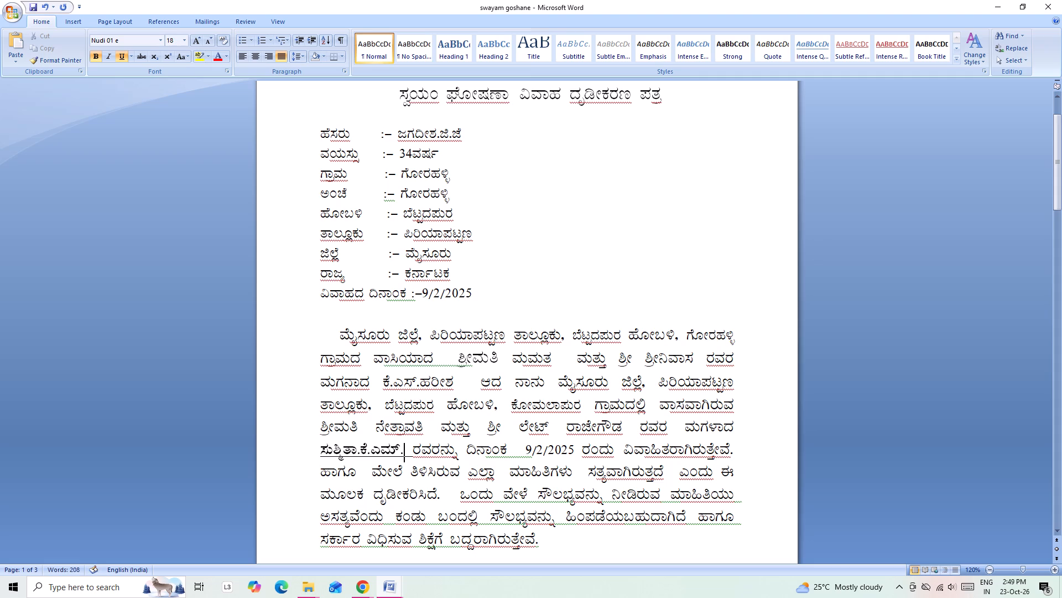
Change the day in the ದಿನಾಂಕ line below the declaration paragraph to 23, making the date 23/10/2026.
{"action": "scroll", "coordinate": [468, 506], "scroll_direction": "down", "scroll_amount": 4}
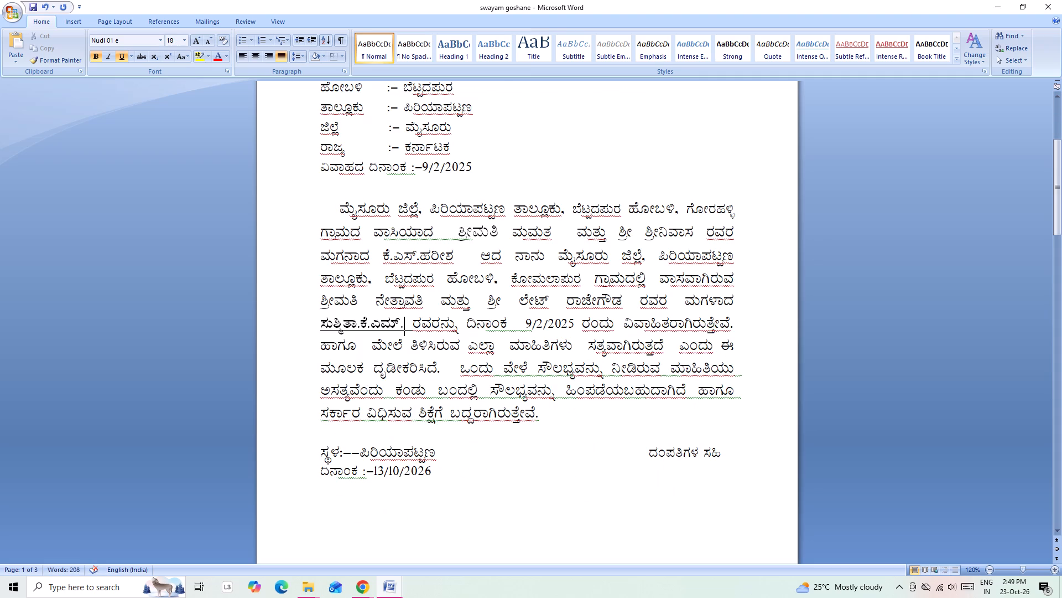
{"action": "left_click_drag", "start_coordinate": [383, 469], "coordinate": [372, 470]}
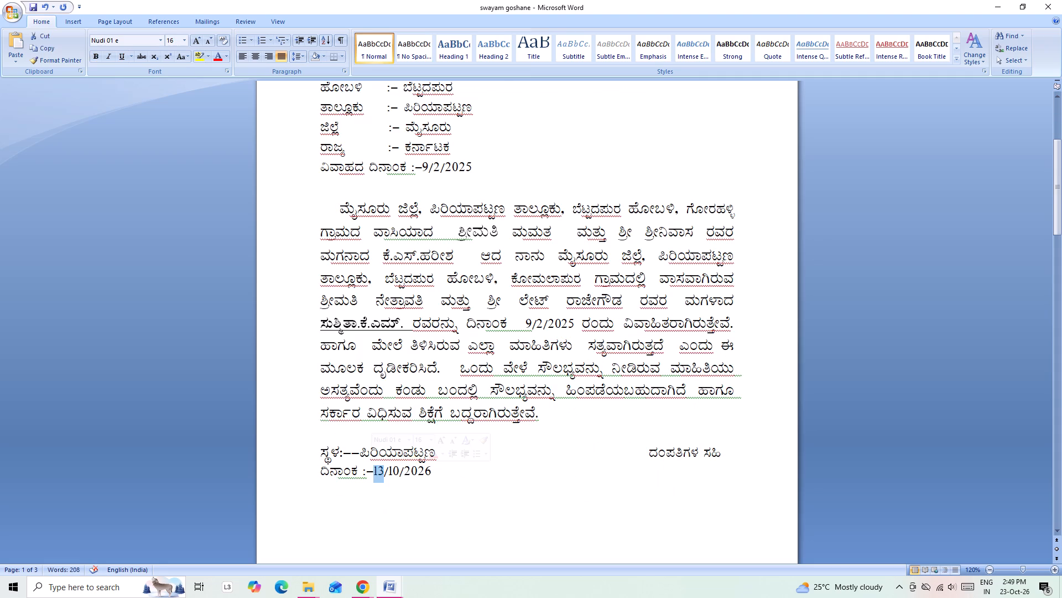
{"action": "type", "text": "23"}
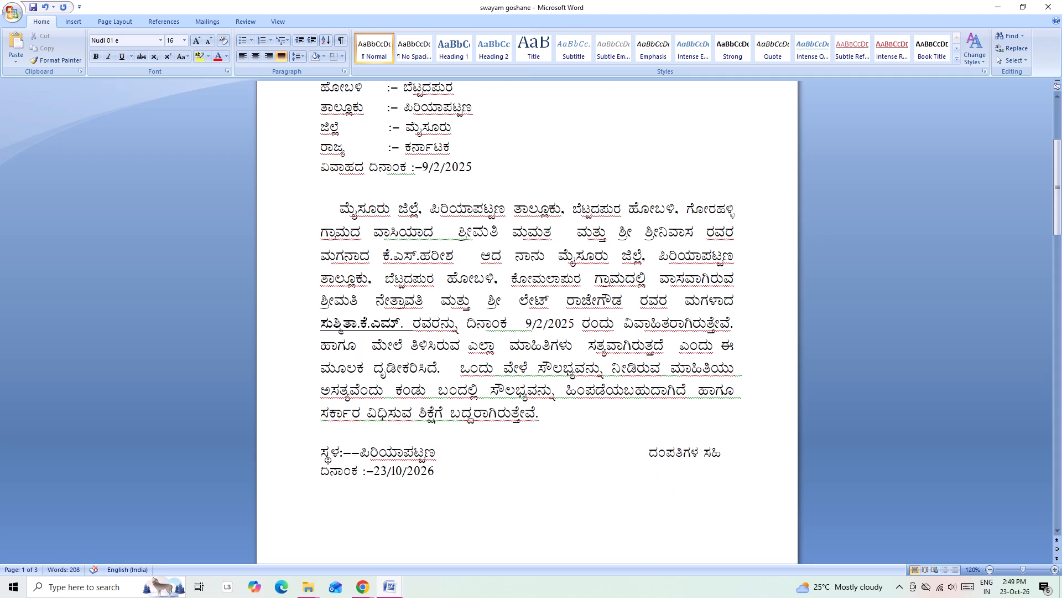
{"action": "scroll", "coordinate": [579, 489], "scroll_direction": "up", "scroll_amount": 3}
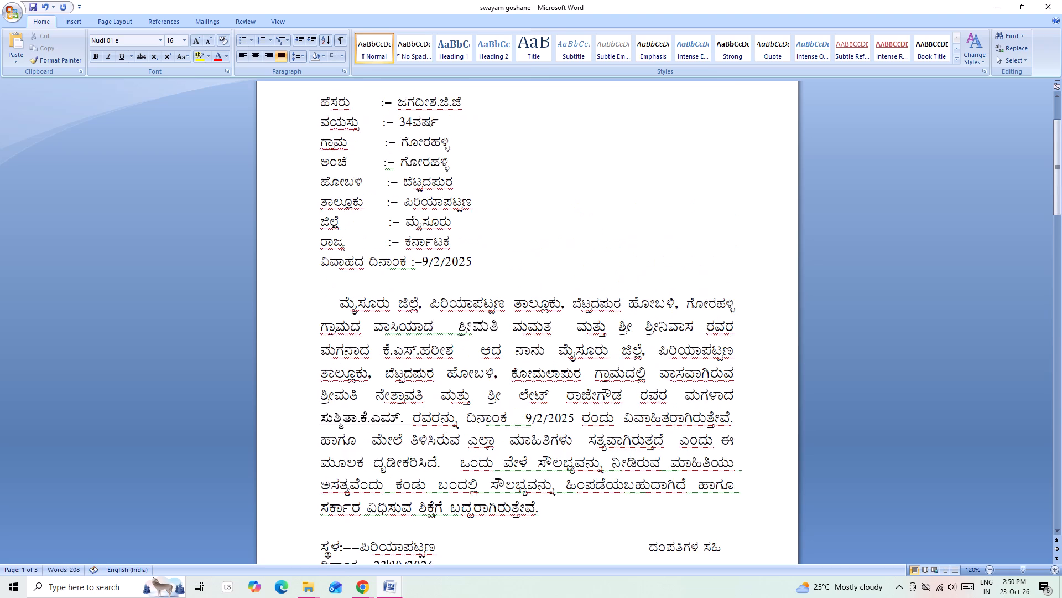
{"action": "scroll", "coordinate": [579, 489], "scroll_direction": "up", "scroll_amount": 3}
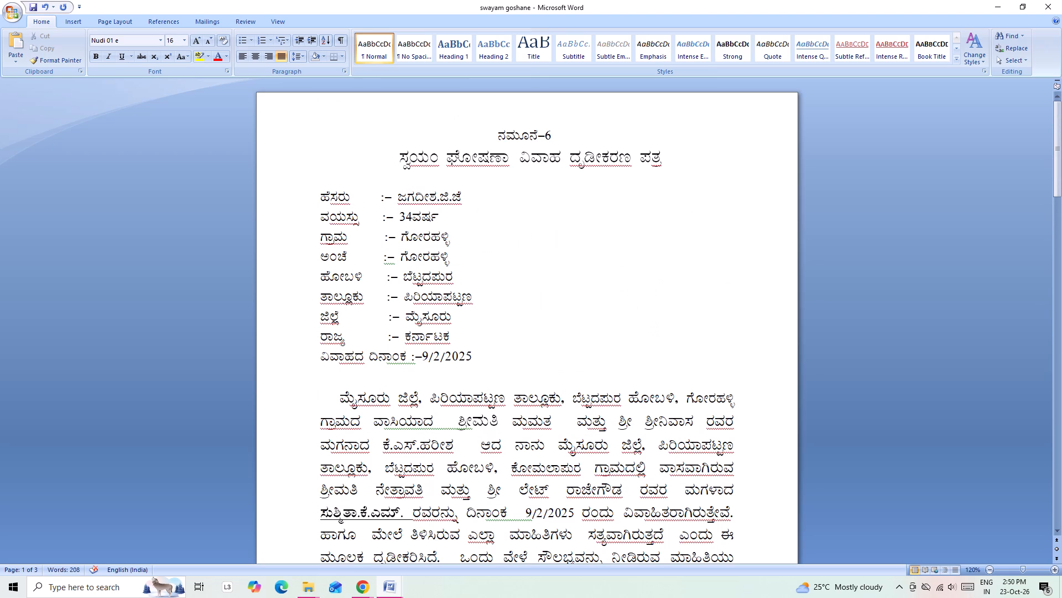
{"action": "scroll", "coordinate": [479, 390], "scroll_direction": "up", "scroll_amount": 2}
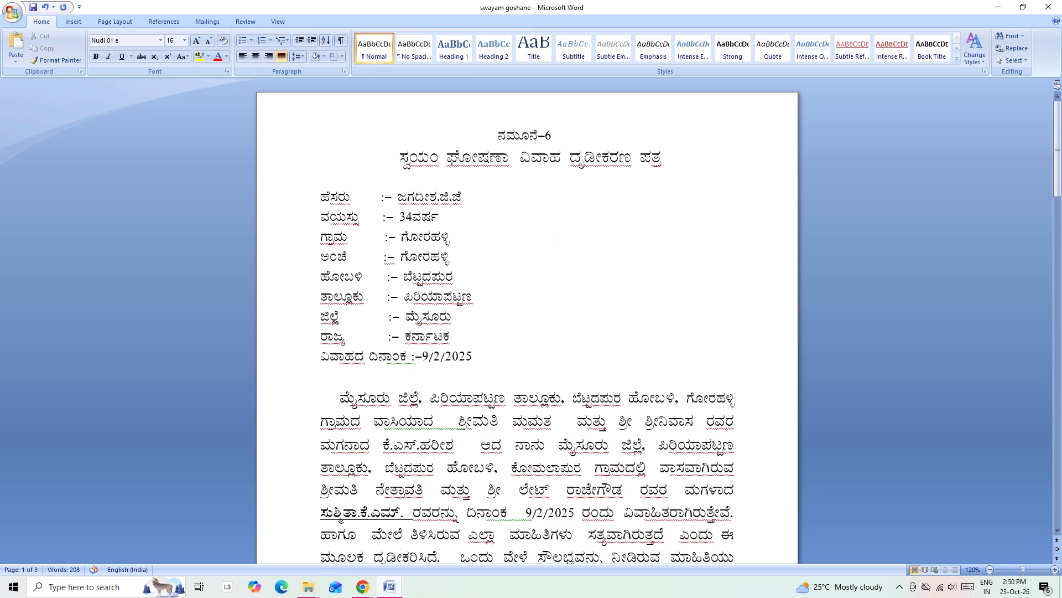
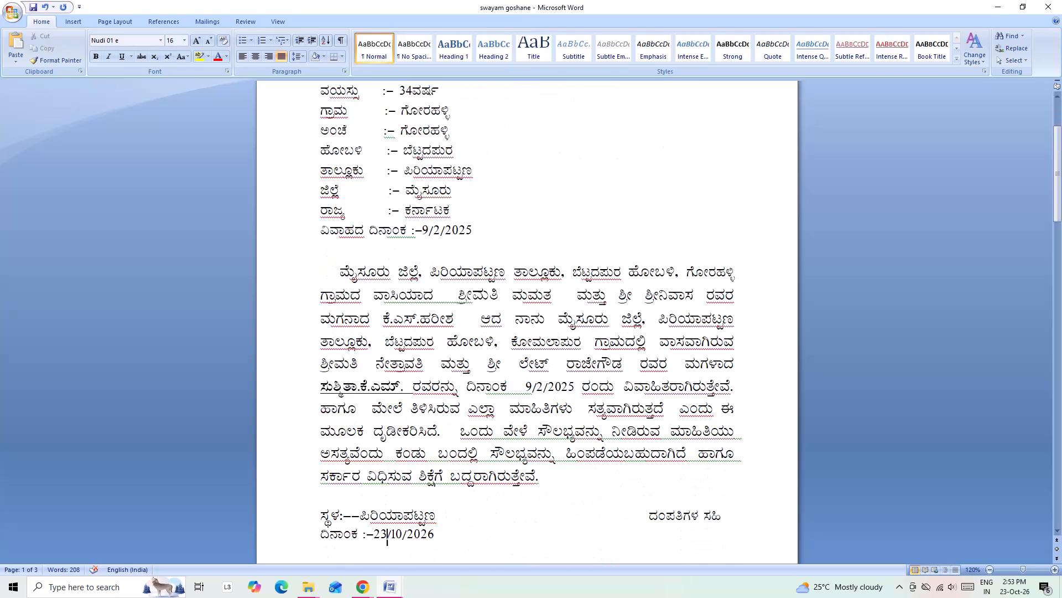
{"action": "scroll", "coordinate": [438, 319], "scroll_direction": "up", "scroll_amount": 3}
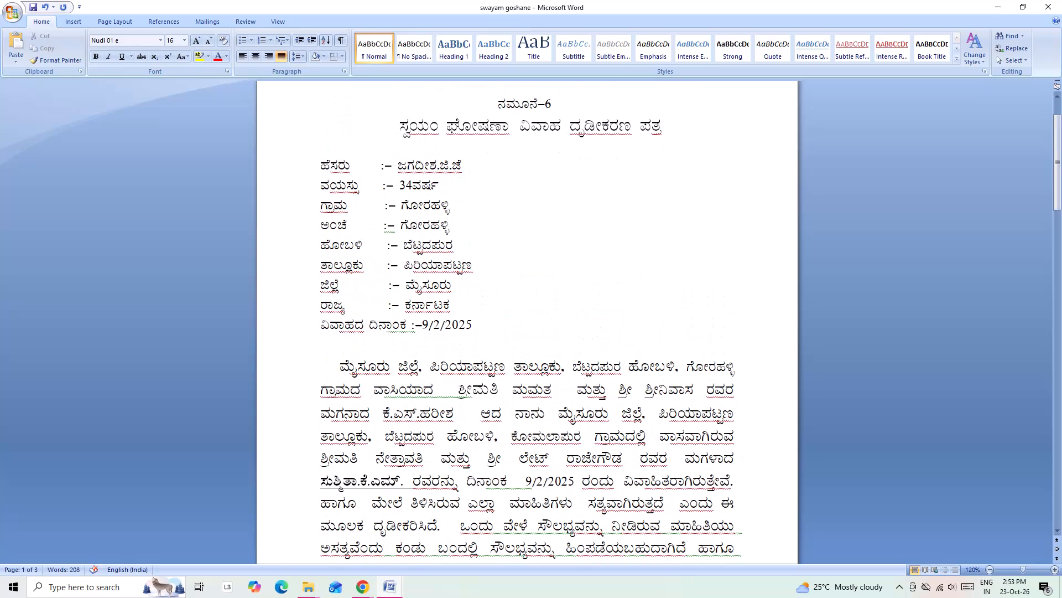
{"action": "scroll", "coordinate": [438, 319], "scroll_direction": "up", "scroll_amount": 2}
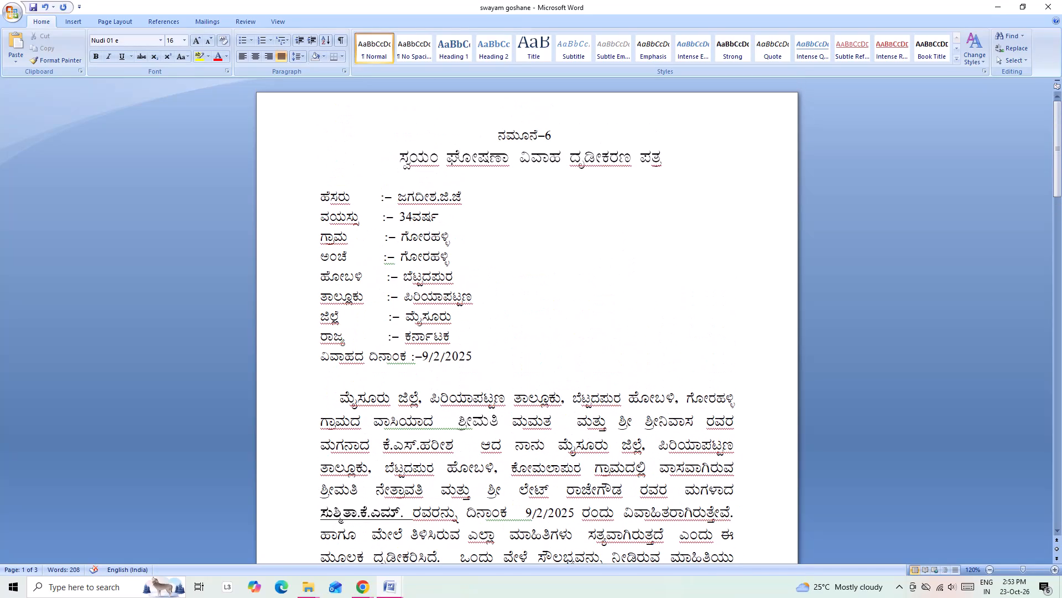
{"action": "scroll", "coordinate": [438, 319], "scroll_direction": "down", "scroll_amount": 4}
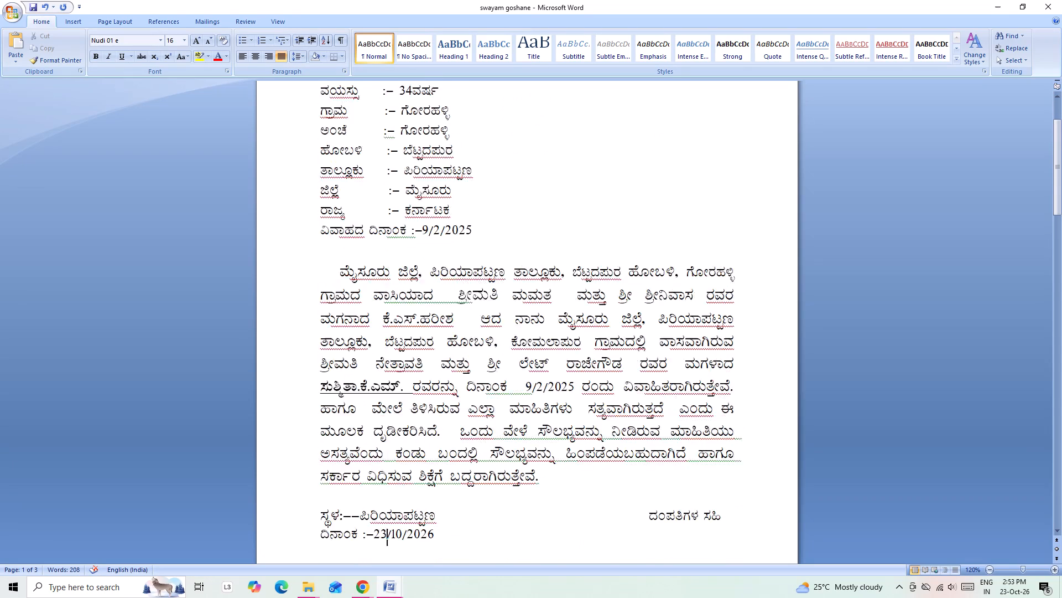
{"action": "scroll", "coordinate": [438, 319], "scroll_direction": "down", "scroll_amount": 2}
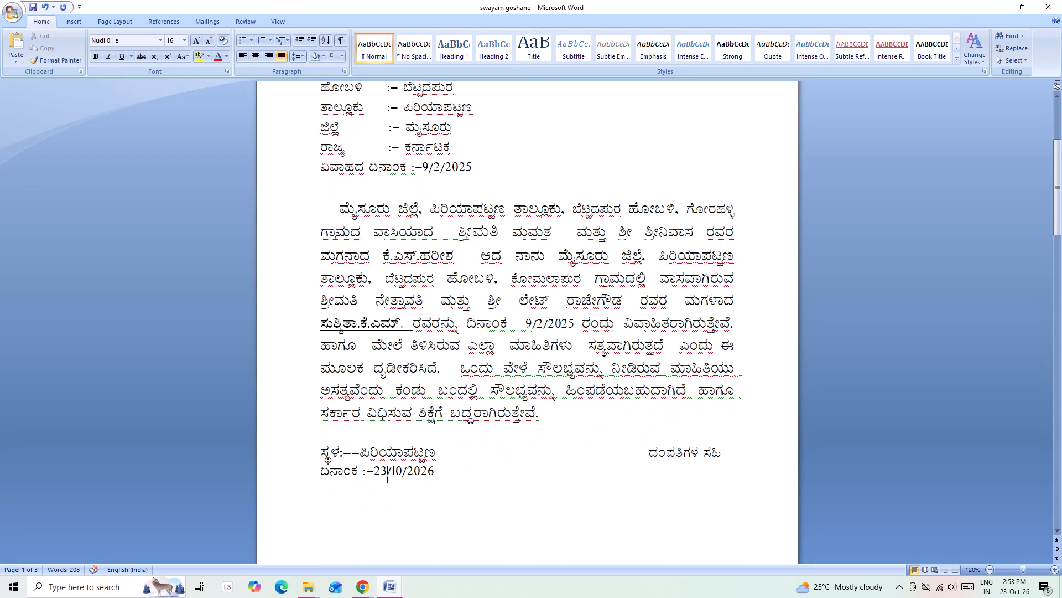